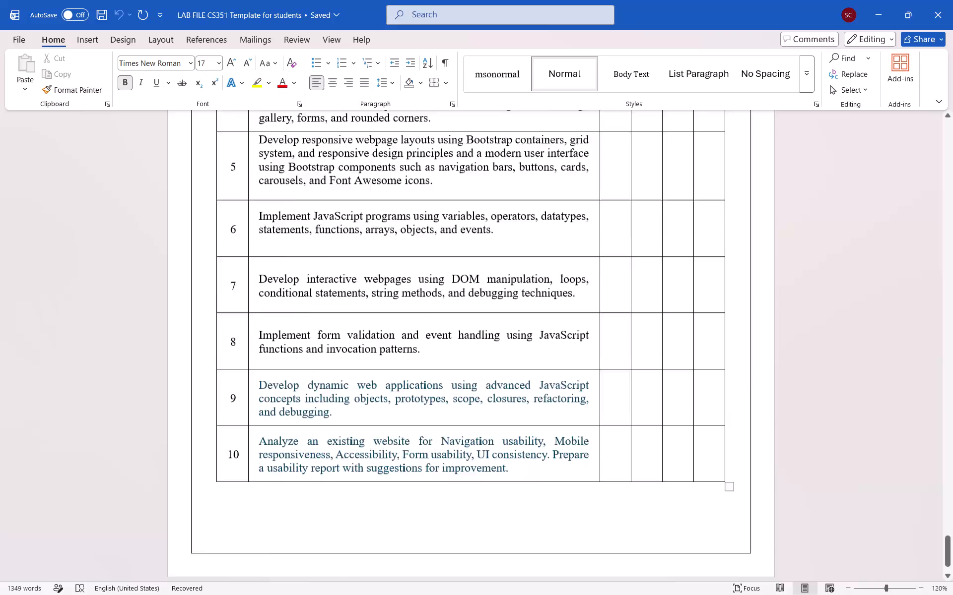
Open the recent document FSD File from Downloads.
scroll(587, 307, up, 15)
scroll(587, 307, down, 20)
scroll(587, 307, down, 1)
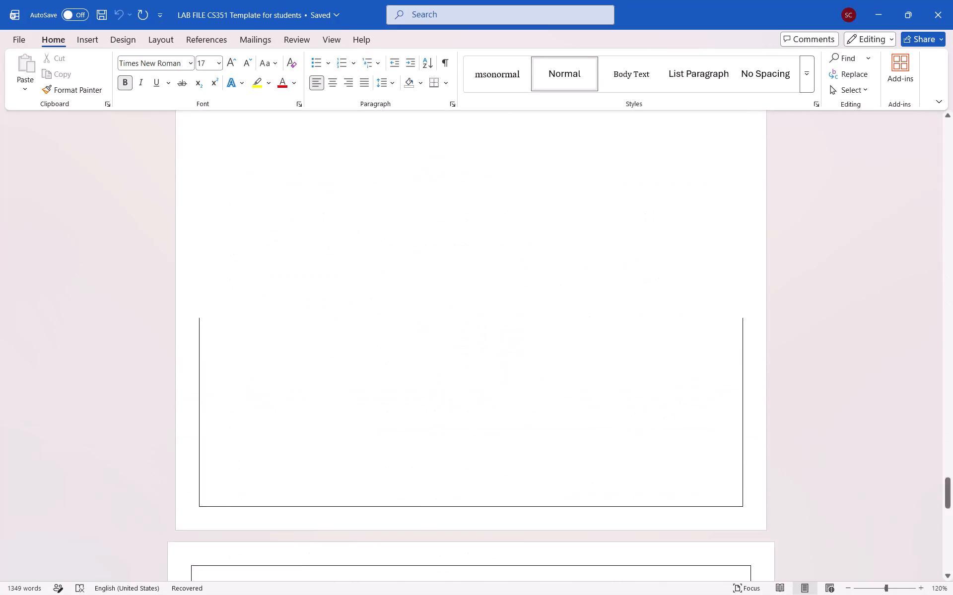
click(19, 38)
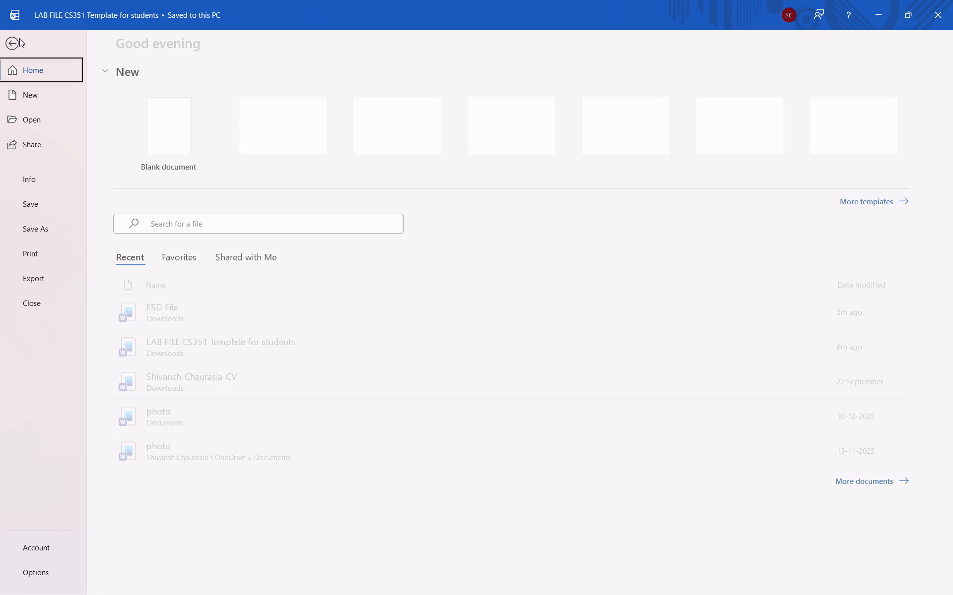
click(239, 321)
Add an opening parenthesis after the "Source Code:-" heading of Practical 1.
scroll(444, 380, down, 20)
scroll(444, 380, down, 4)
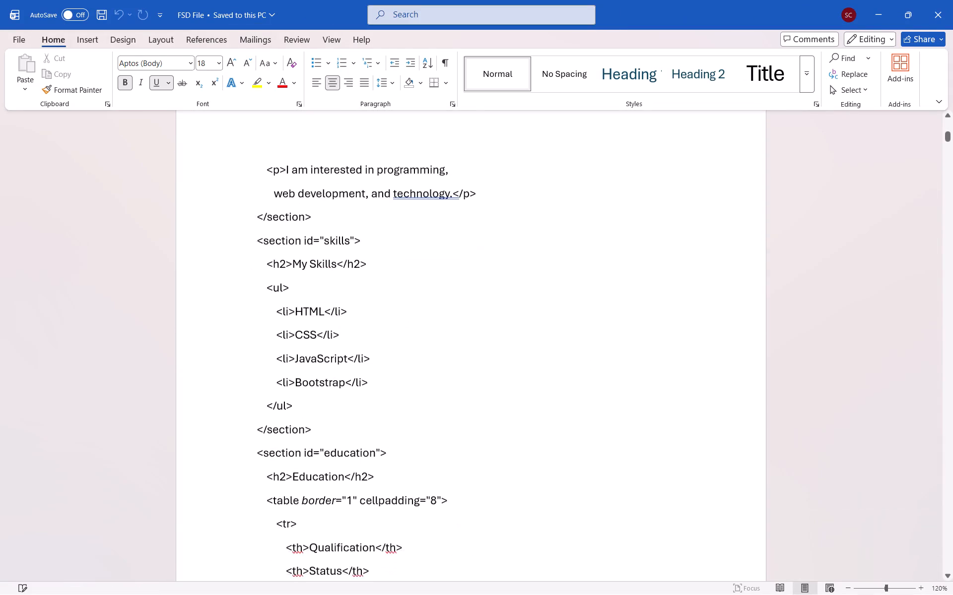
scroll(444, 380, down, 5)
scroll(444, 380, up, 11)
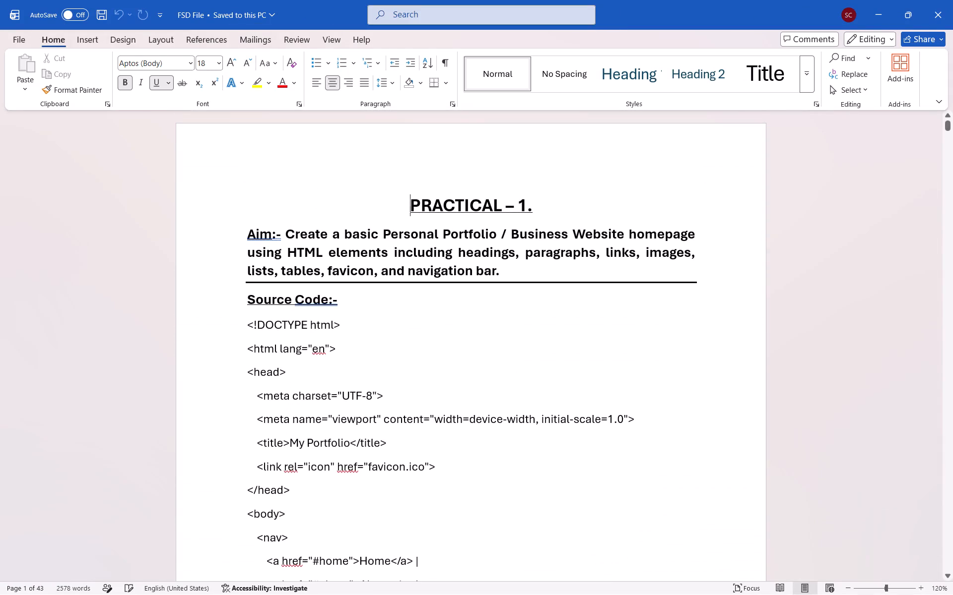
click(350, 302)
key(shift+parenleft)
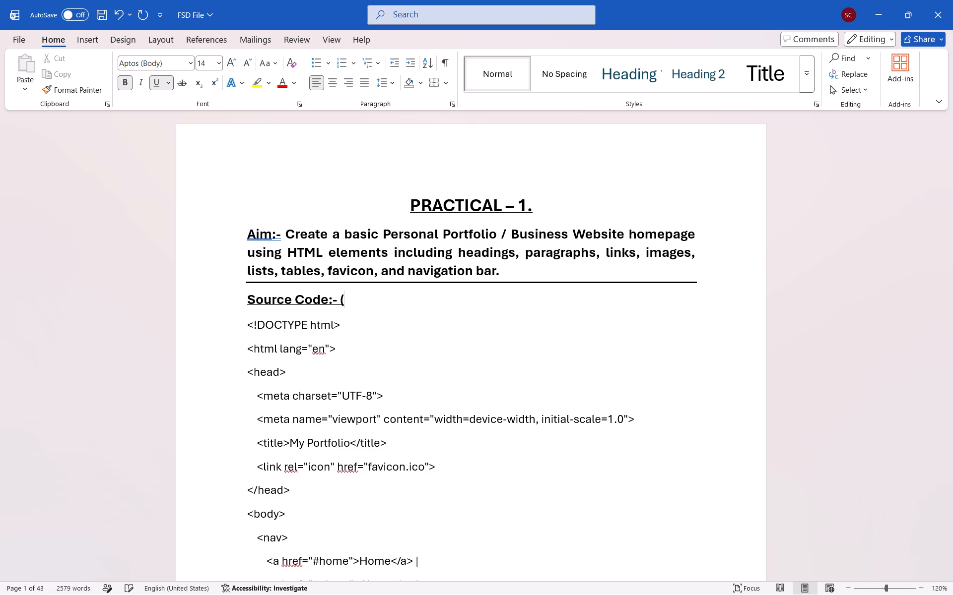
key(shift+underscore)
key(BackSpace)
Arrange FSD File side by side with the LAB FILE CS351 template and bring up the template's list of lab experiments.
click(910, 23)
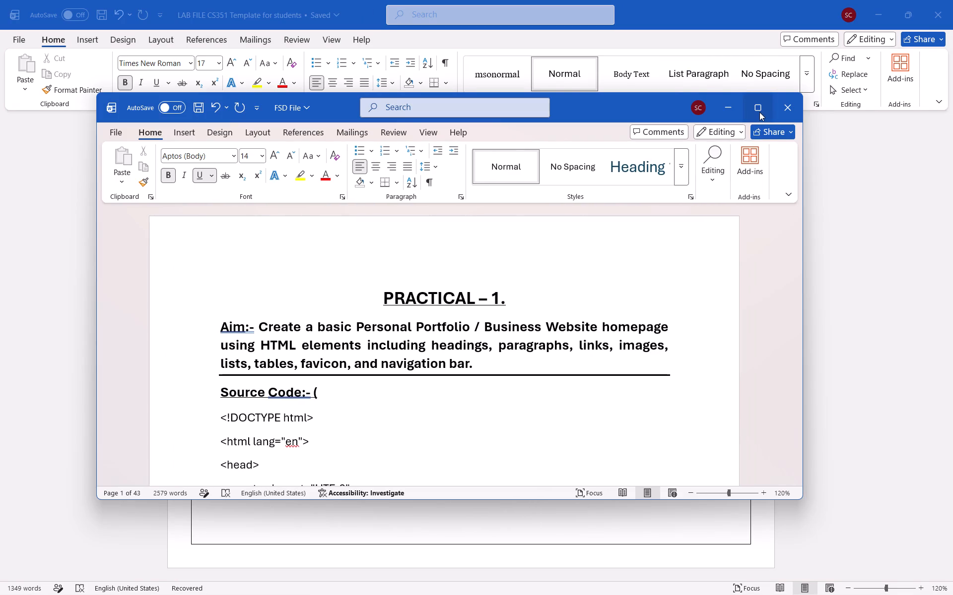
click(706, 152)
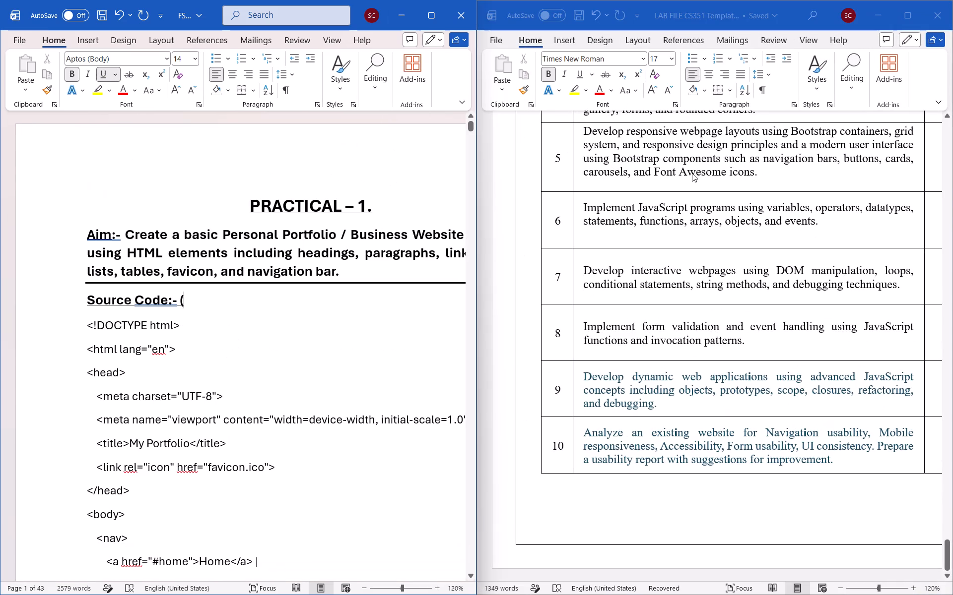
scroll(713, 307, up, 7)
scroll(713, 307, down, 1)
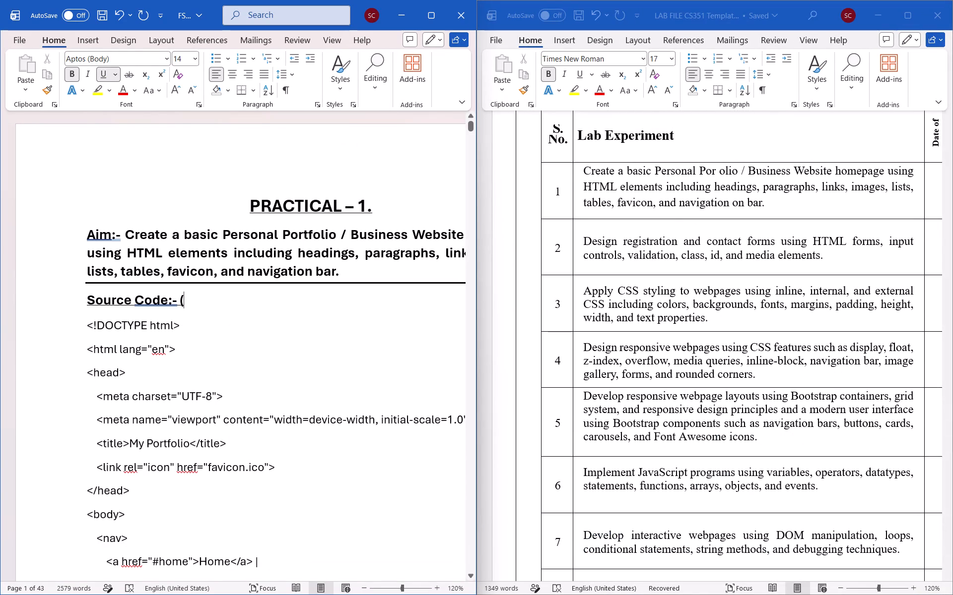
Complete the Practical 1 source code heading with "(Personal Portfolio)", adding an extra space before the opening parenthesis.
key(Left)
key(space)
key(Right)
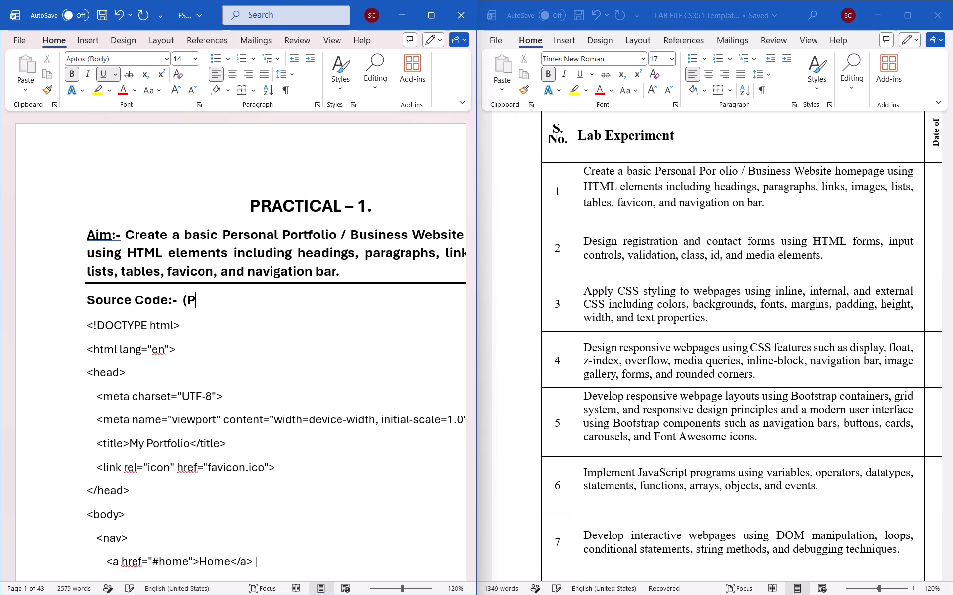
text(ersonal)
key(space)
text(ortfolio)
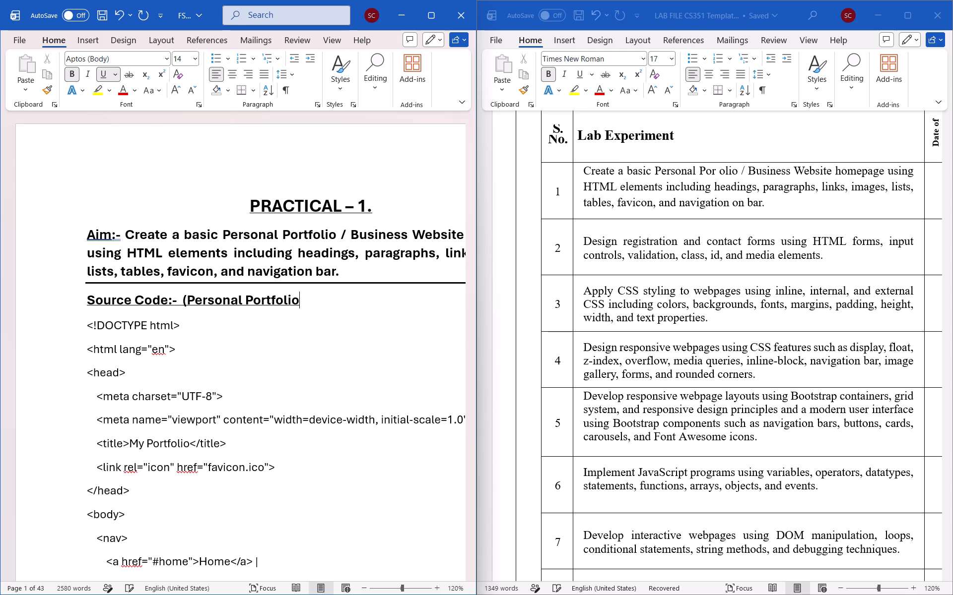
key(shift+parenright)
Remove the underline from "Personal Portfolio)" in the Practical 1 source code heading.
click(181, 301)
drag(311, 304, 256, 302)
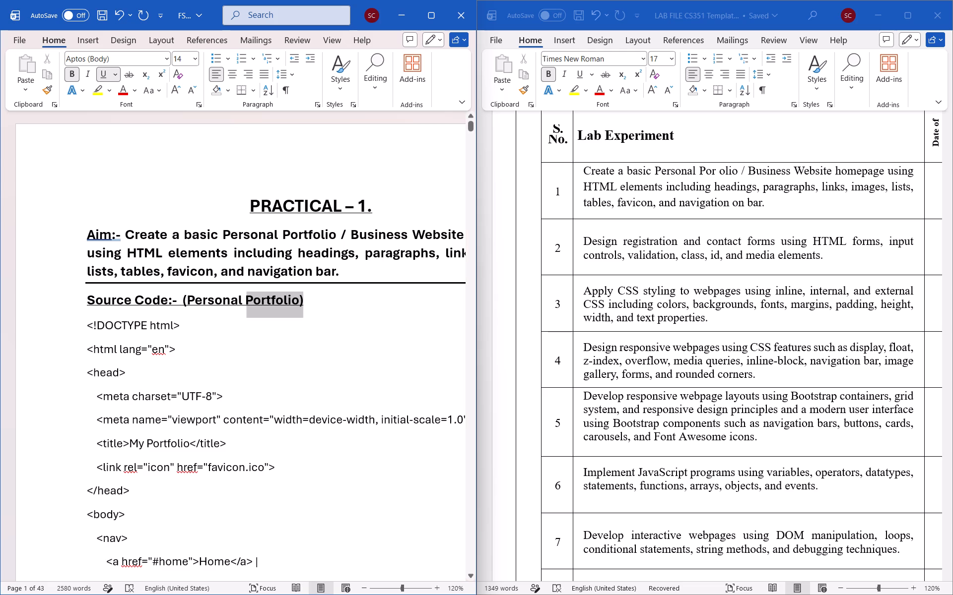
drag(256, 302, 185, 299)
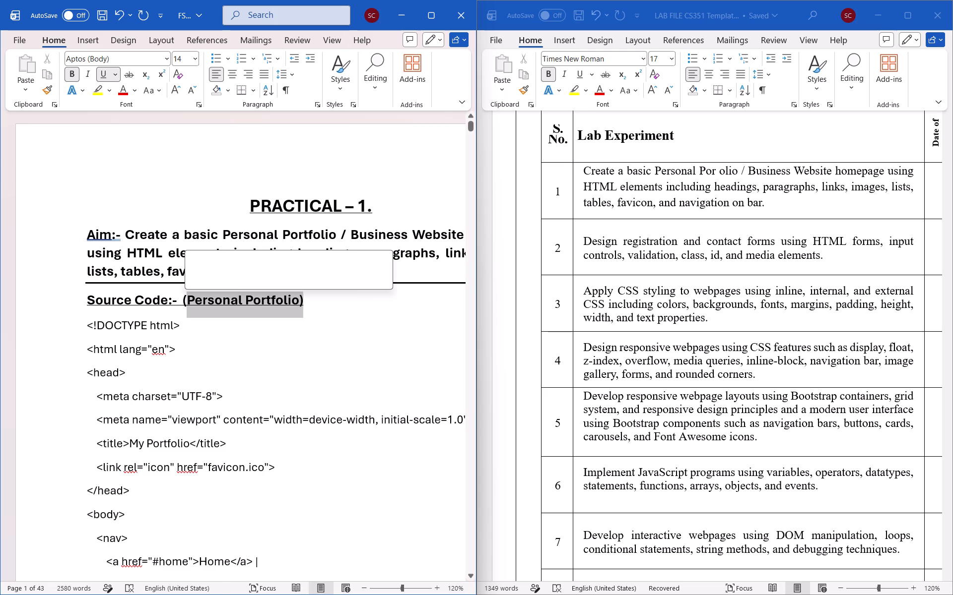
click(223, 275)
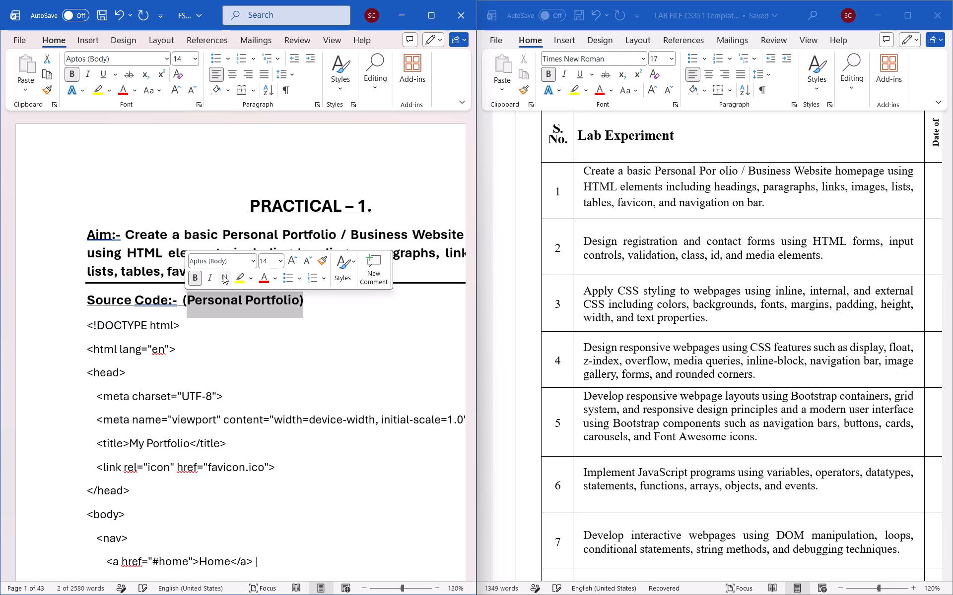
click(314, 295)
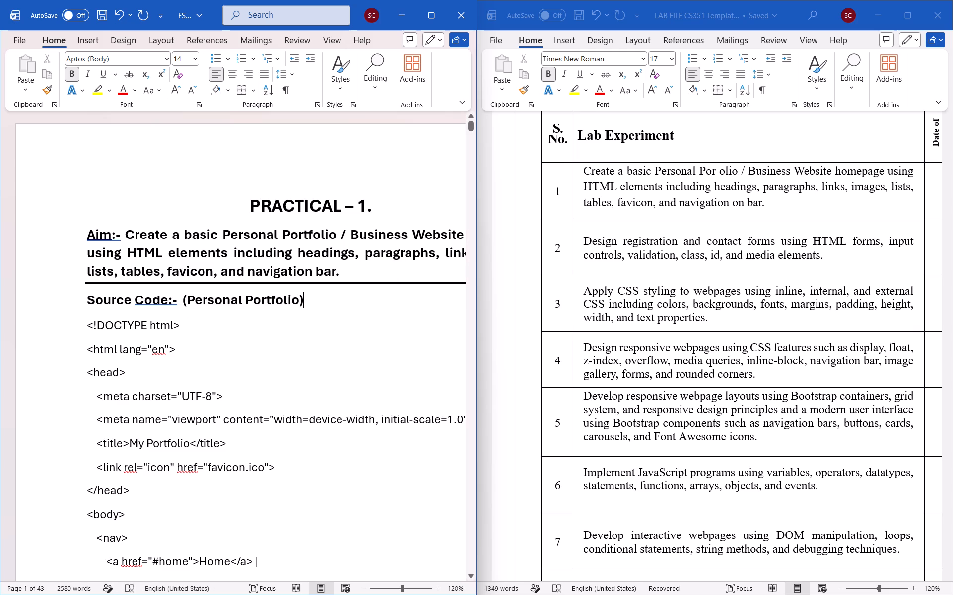
click(314, 298)
click(363, 354)
click(340, 297)
Add "(Registration and Contact form)" after the "Source Code:-" heading of Practical 2.
scroll(419, 333, down, 4)
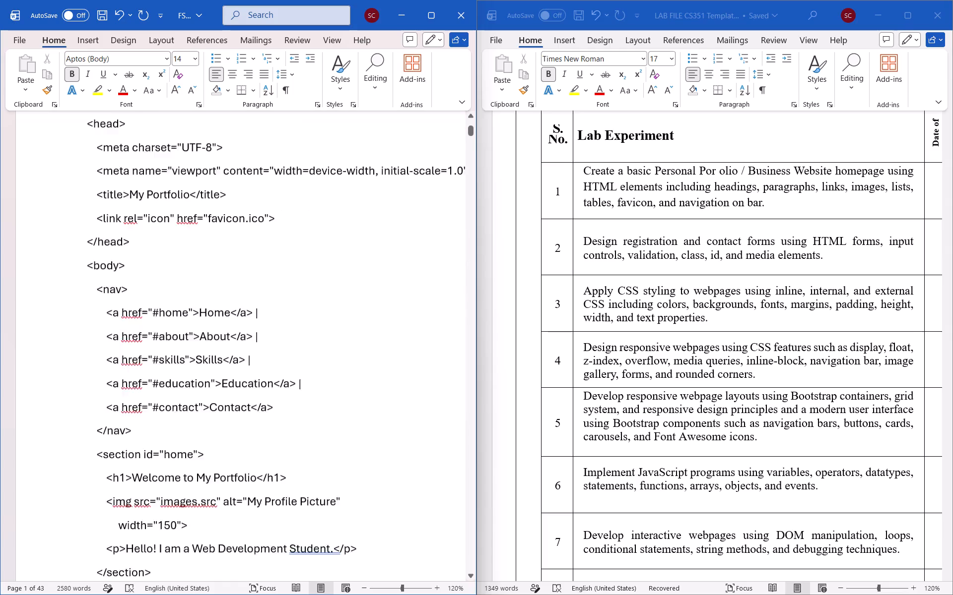
scroll(419, 333, down, 2)
scroll(419, 333, right, 1)
scroll(419, 333, down, 2)
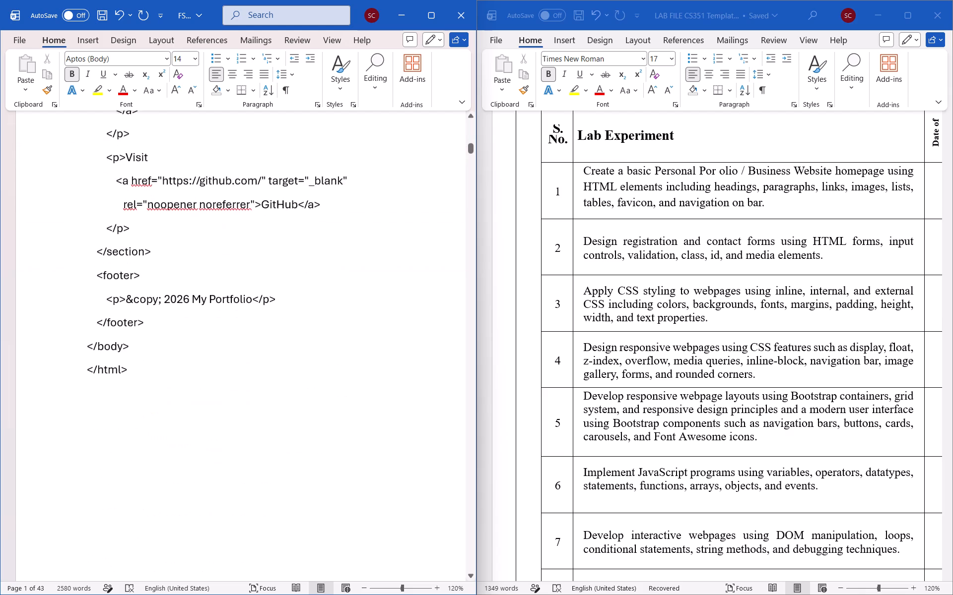
scroll(419, 333, down, 3)
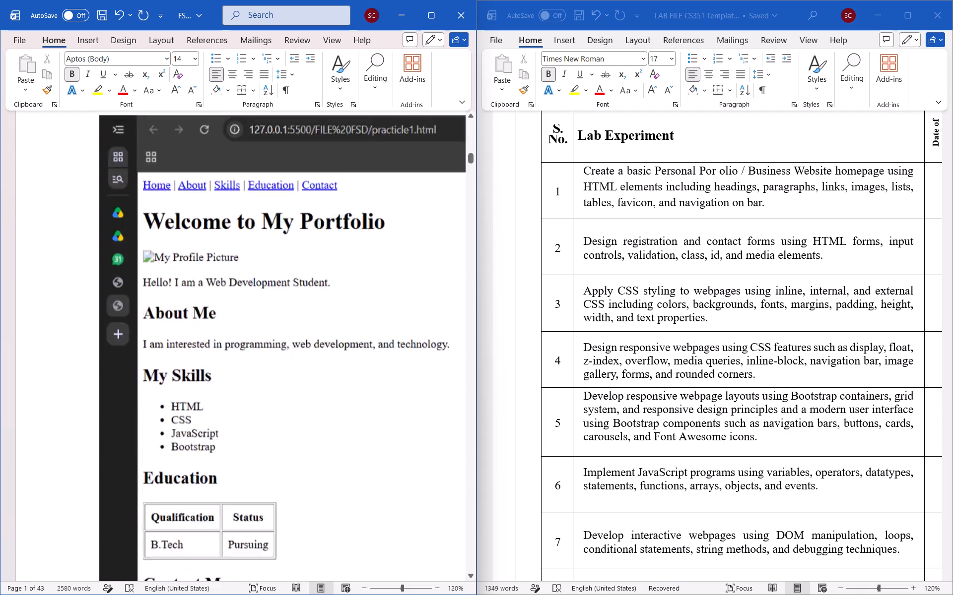
scroll(419, 333, down, 3)
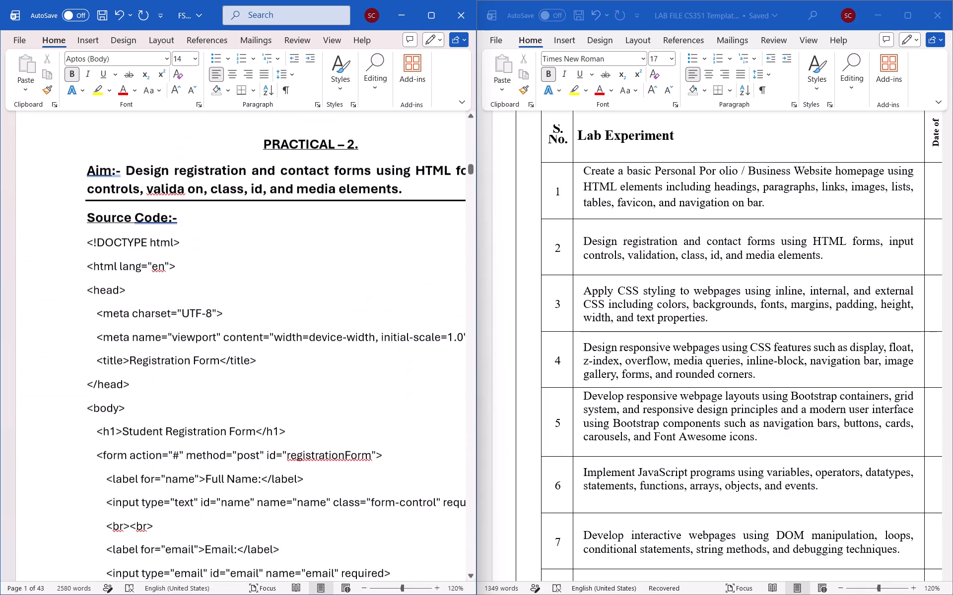
scroll(419, 333, down, 1)
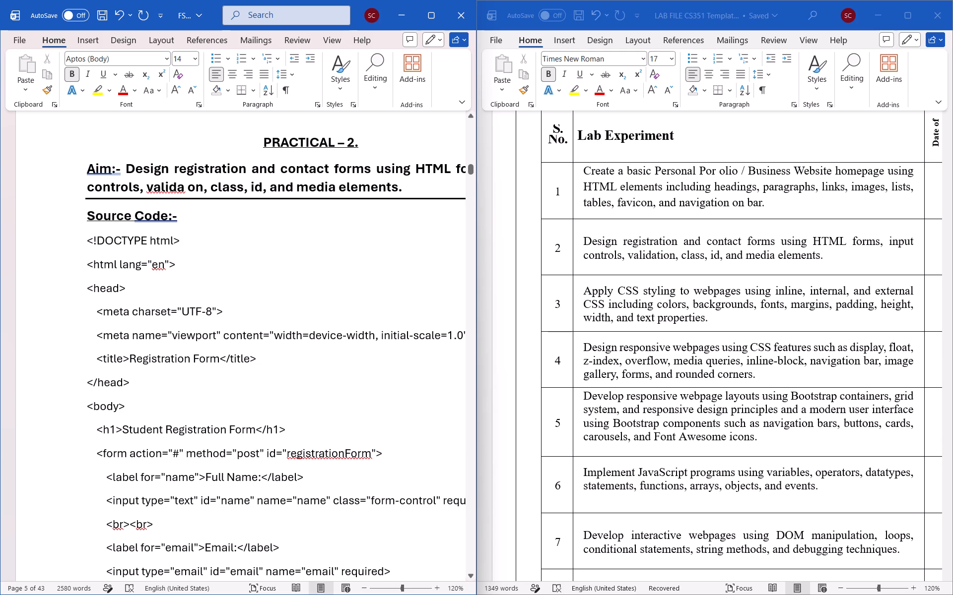
scroll(300, 229, left, 1)
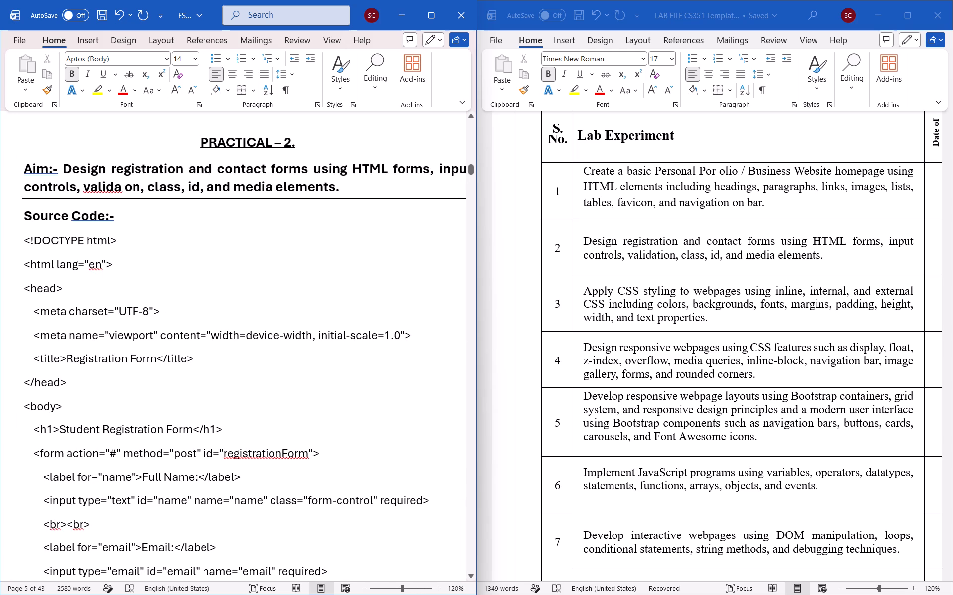
click(204, 215)
key(shift+parenleft)
key(r)
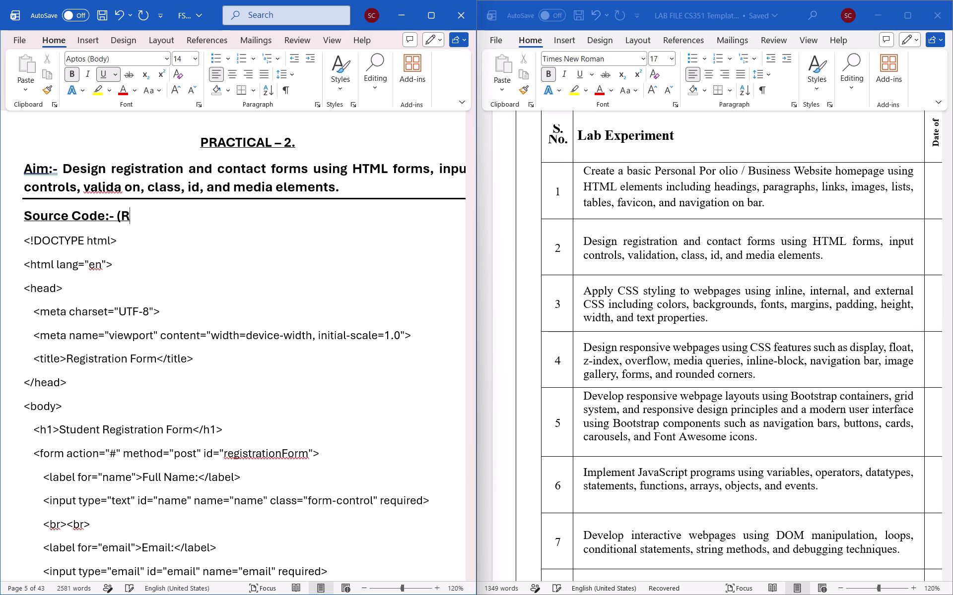
text(egistra)
text(tion and)
key(space)
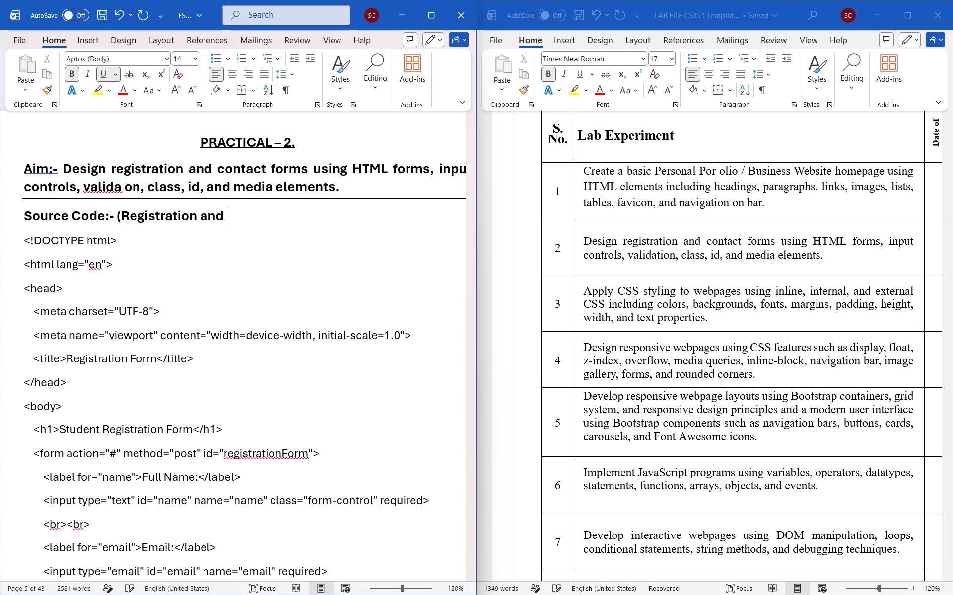
key(c)
text(from)
key(BackSpace)
key(BackSpace)
key(BackSpace)
text(orm)
key(shift+parenright)
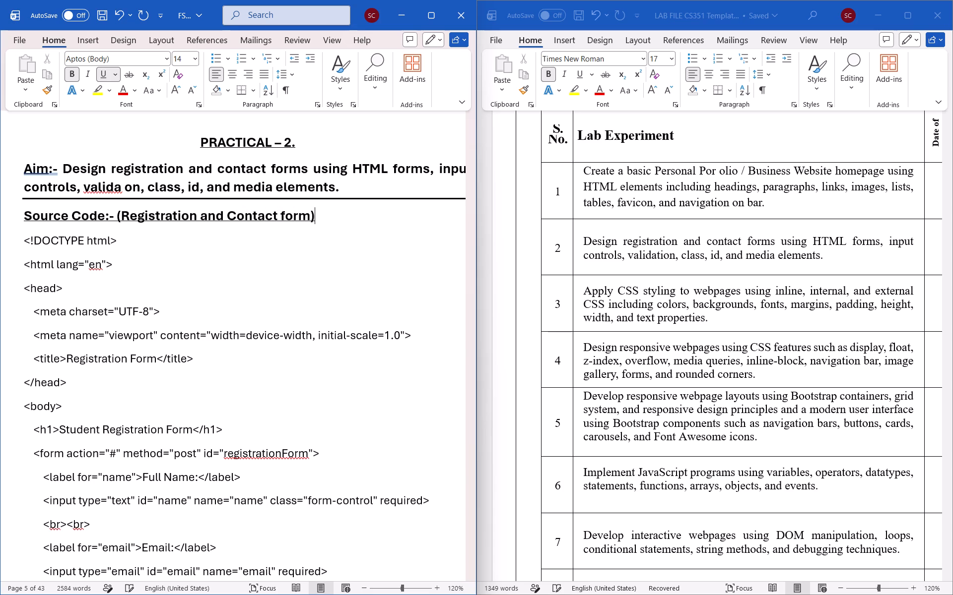
key(Left)
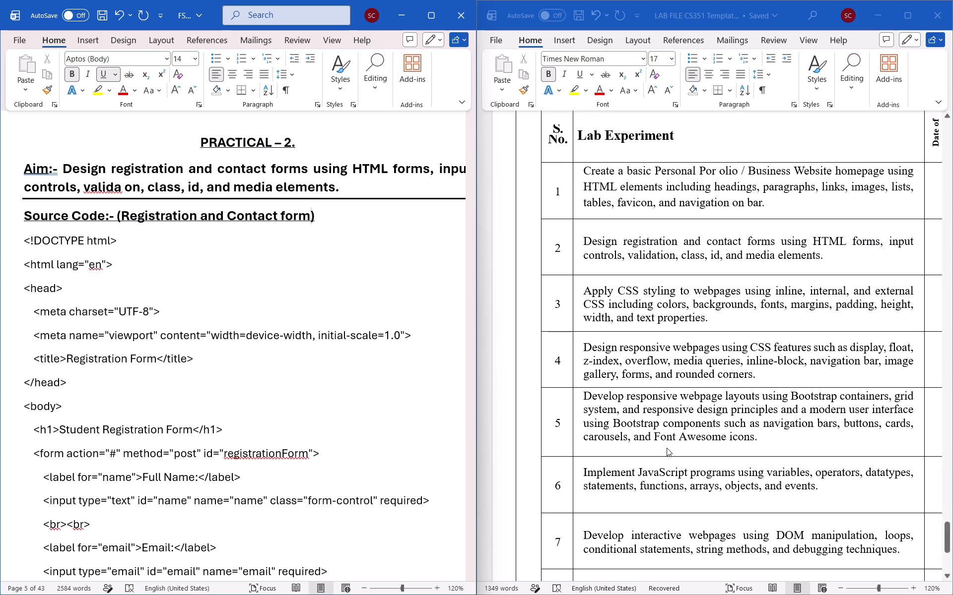
Look through the list of lab experiments in the LAB FILE CS351 template.
scroll(863, 477, down, 6)
scroll(863, 477, up, 1)
scroll(863, 477, down, 1)
scroll(863, 477, up, 1)
scroll(863, 477, down, 1)
scroll(863, 477, up, 3)
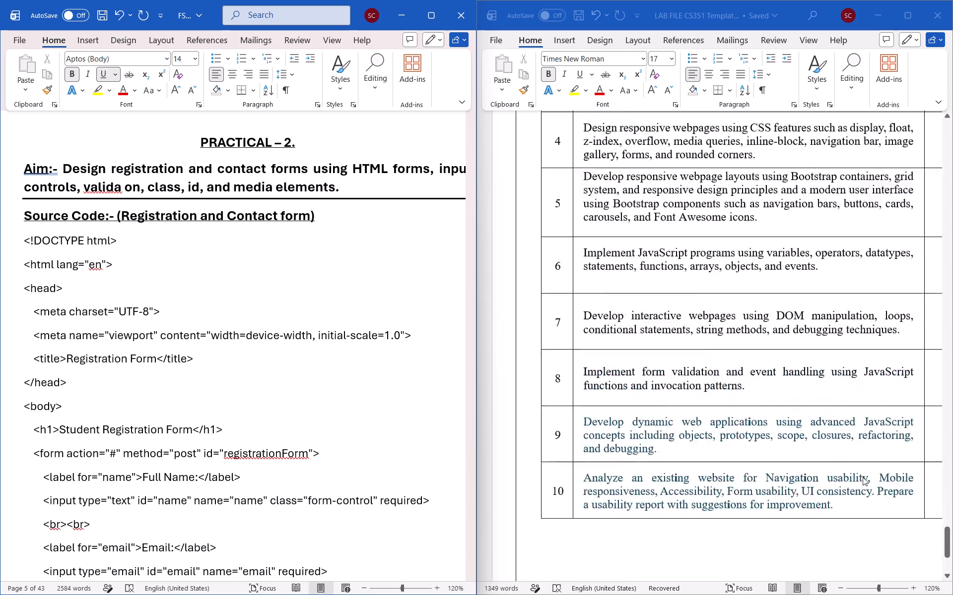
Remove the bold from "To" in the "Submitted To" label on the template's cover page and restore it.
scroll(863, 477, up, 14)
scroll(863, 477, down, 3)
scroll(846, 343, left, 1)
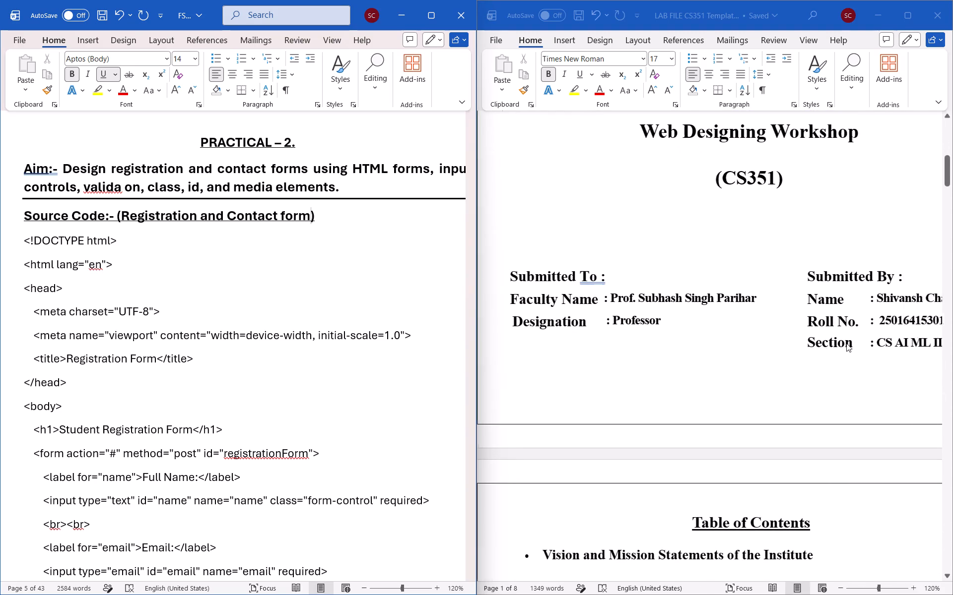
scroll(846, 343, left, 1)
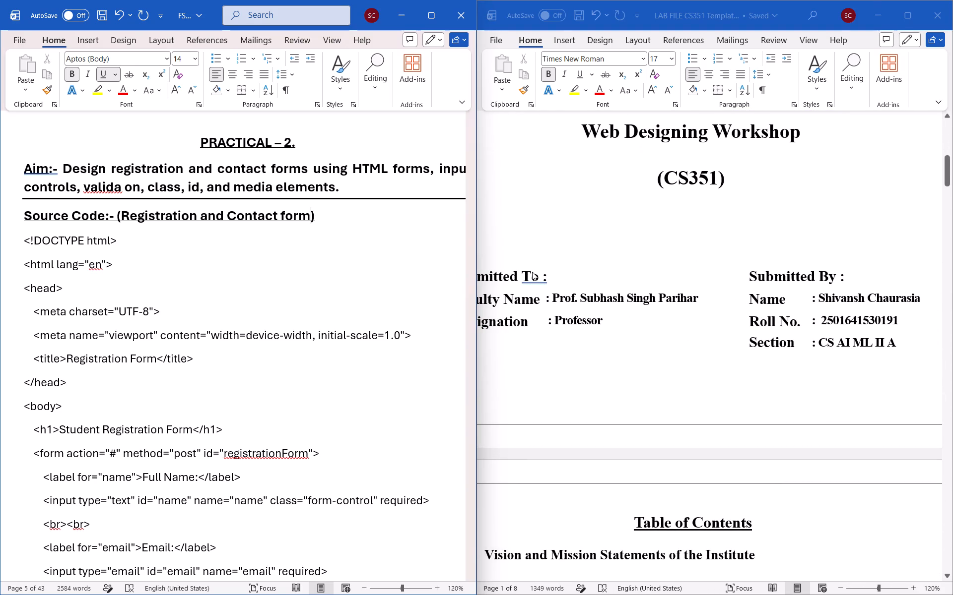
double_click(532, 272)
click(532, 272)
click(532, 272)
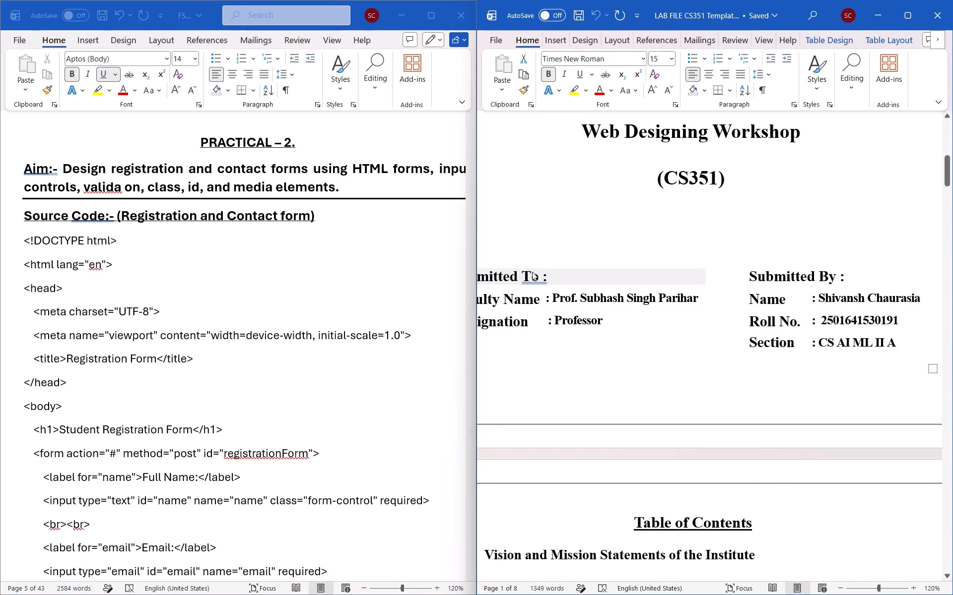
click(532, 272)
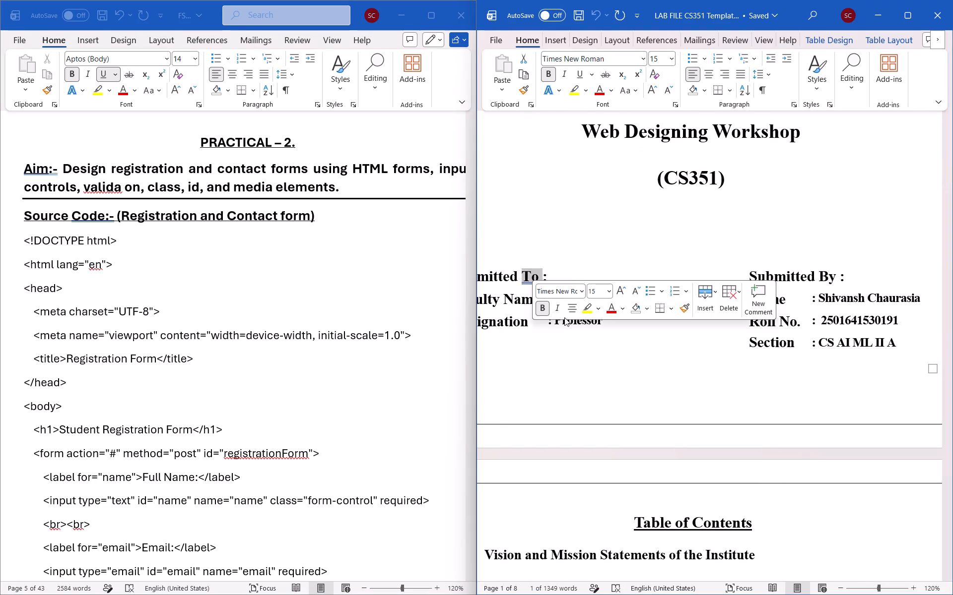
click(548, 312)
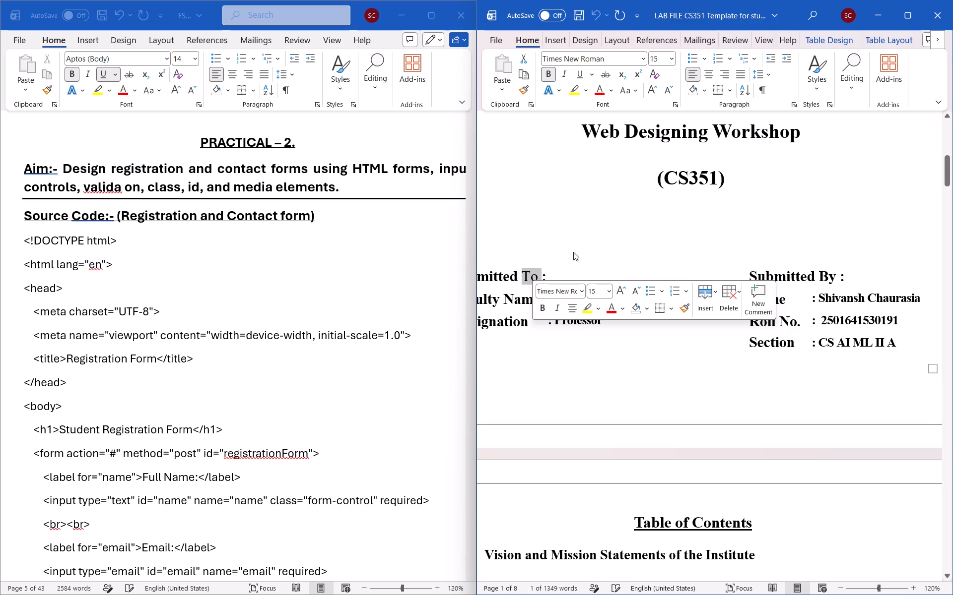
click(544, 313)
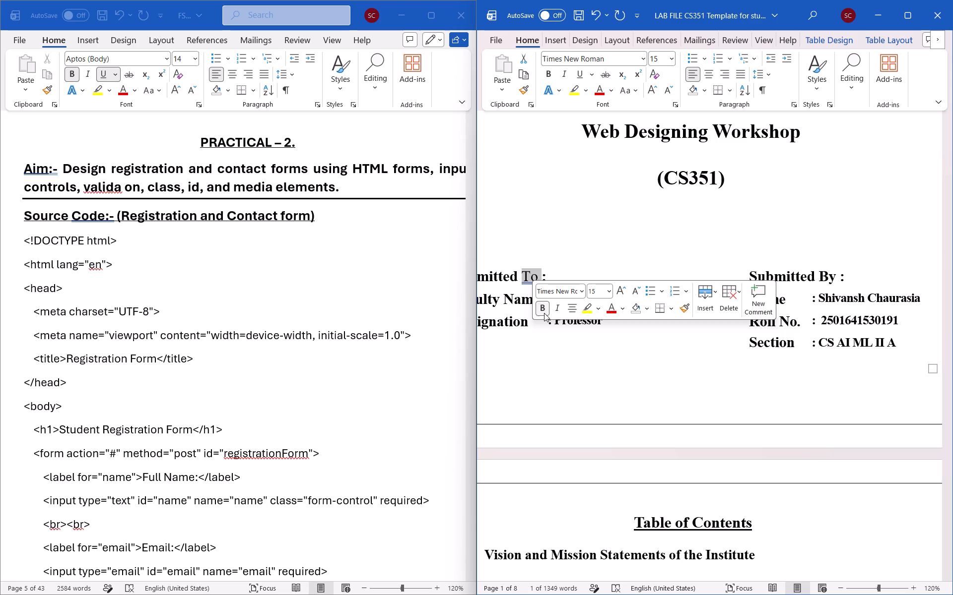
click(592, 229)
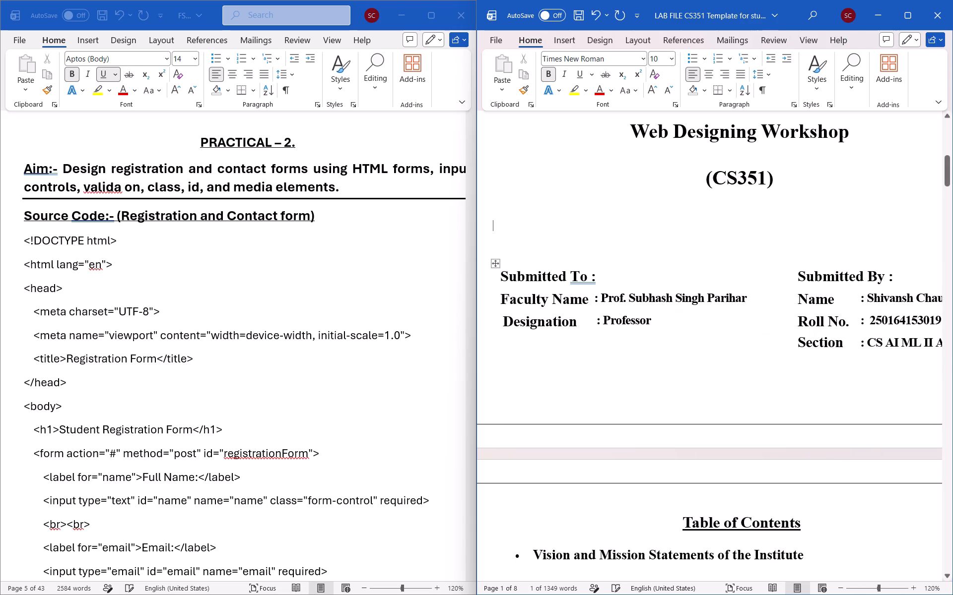
Insert an extra space before the colon of the "Submitted To" label on the template's cover page.
click(594, 281)
click(594, 281)
key(Left)
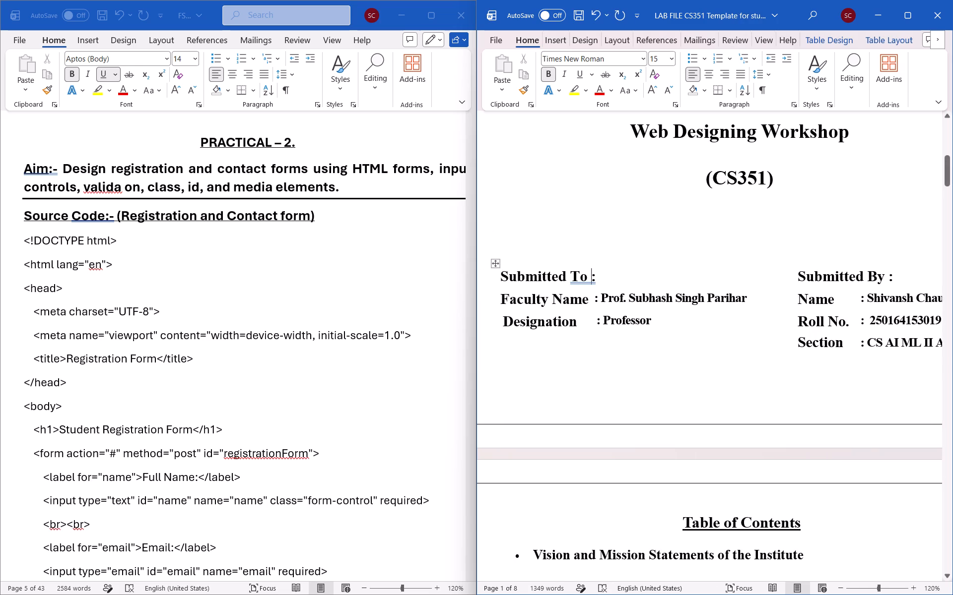
key(space)
On the Designation line, delete one space before the colon and insert one before "Professor".
scroll(722, 299, left, 2)
scroll(722, 299, right, 1)
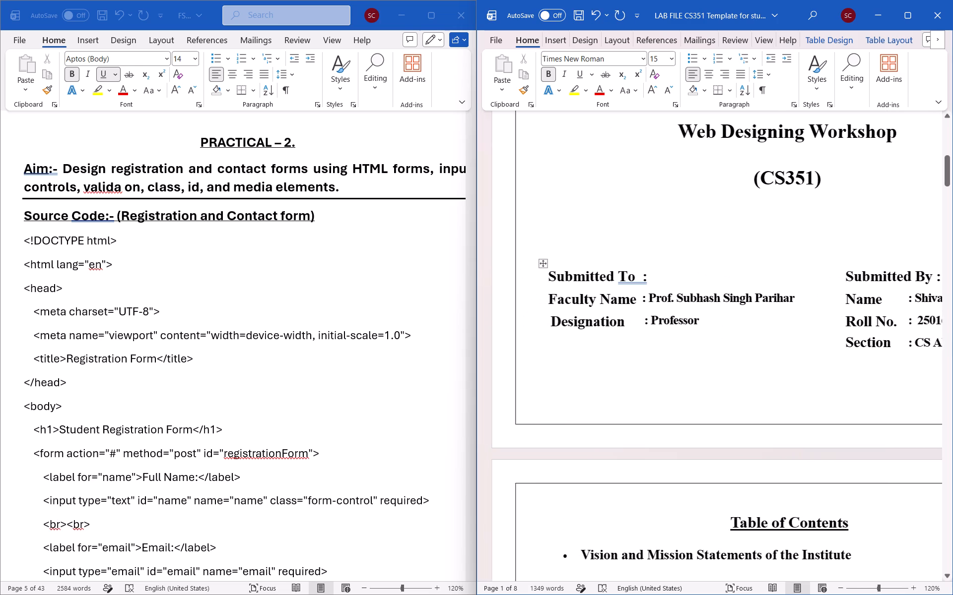
scroll(722, 299, right, 1)
click(646, 325)
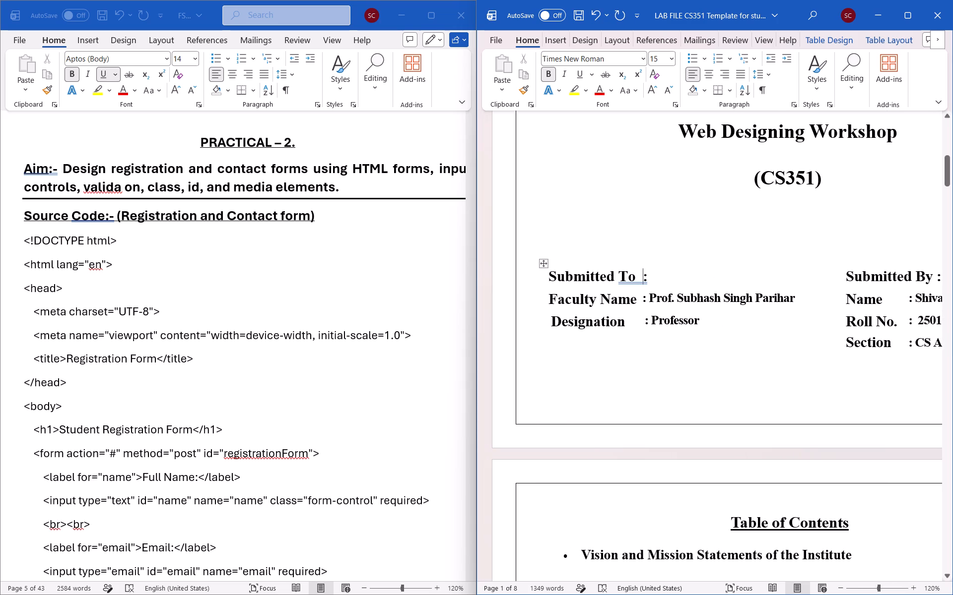
key(BackSpace)
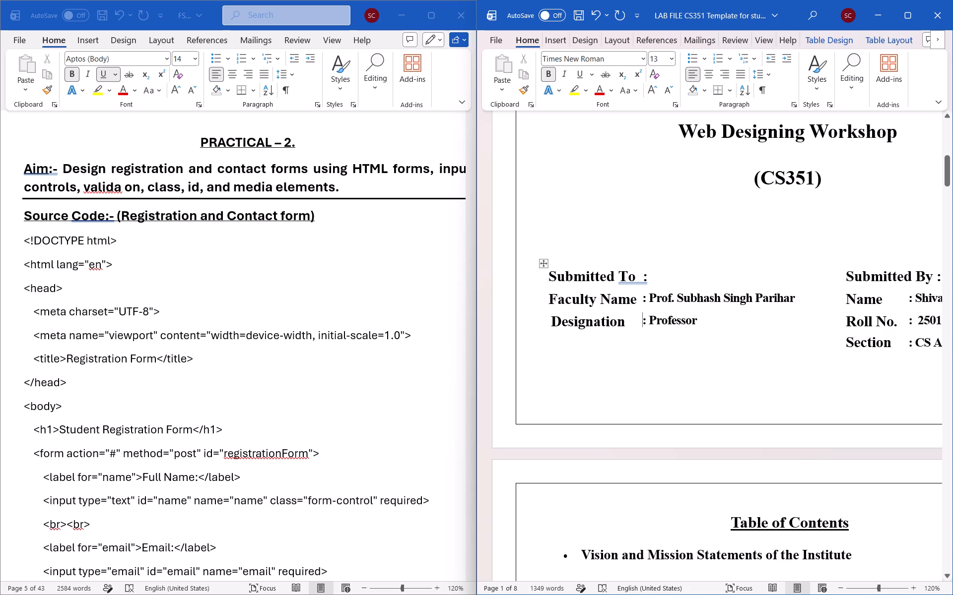
click(652, 321)
key(space)
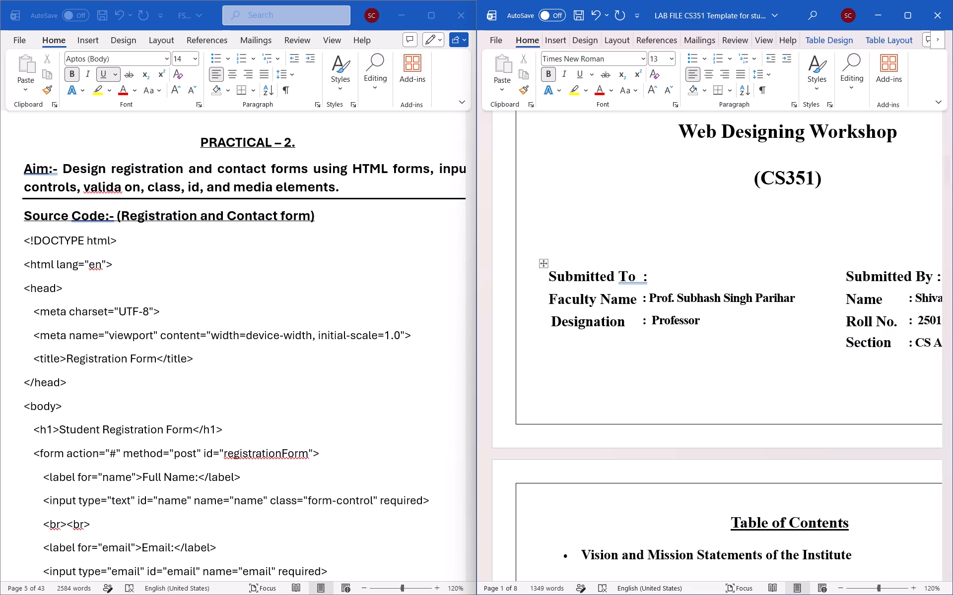
Insert an extra space between the colon and the faculty name on the Faculty Name line.
click(650, 300)
click(650, 300)
key(space)
Add spaces after the colons of the Section, Roll No. and Name lines under "Submitted By" so their values line up.
scroll(870, 372, left, 2)
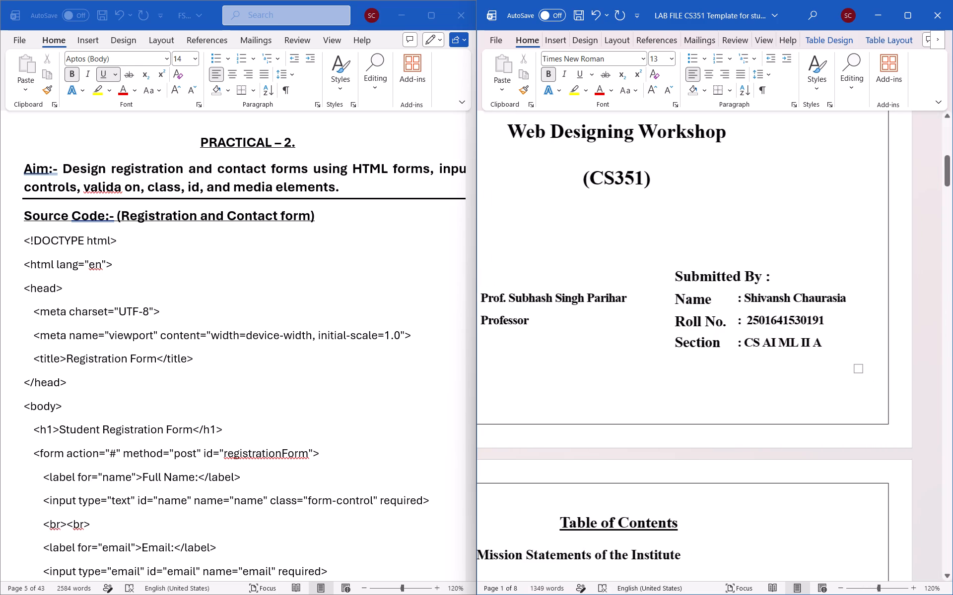
click(828, 323)
click(742, 344)
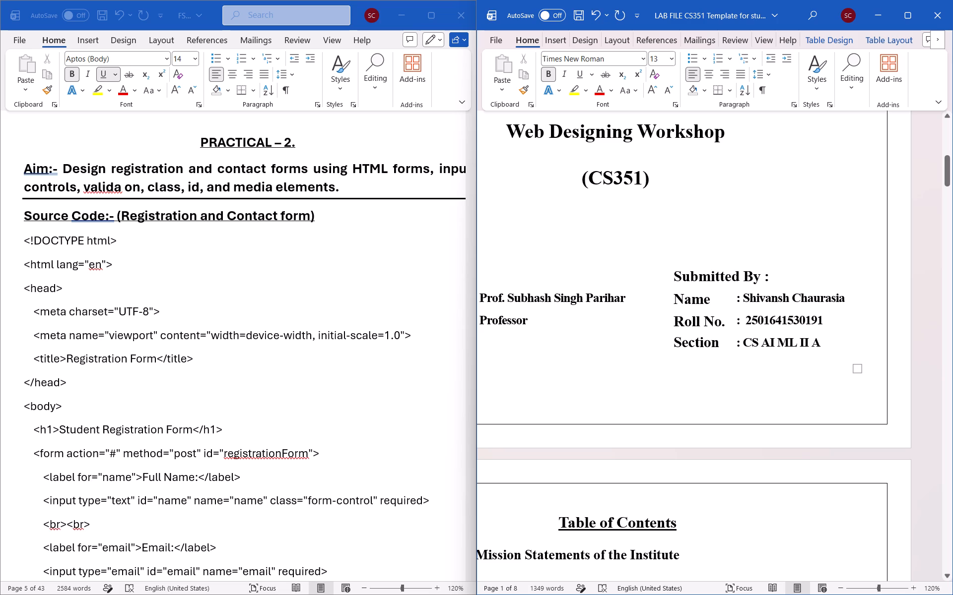
key(space)
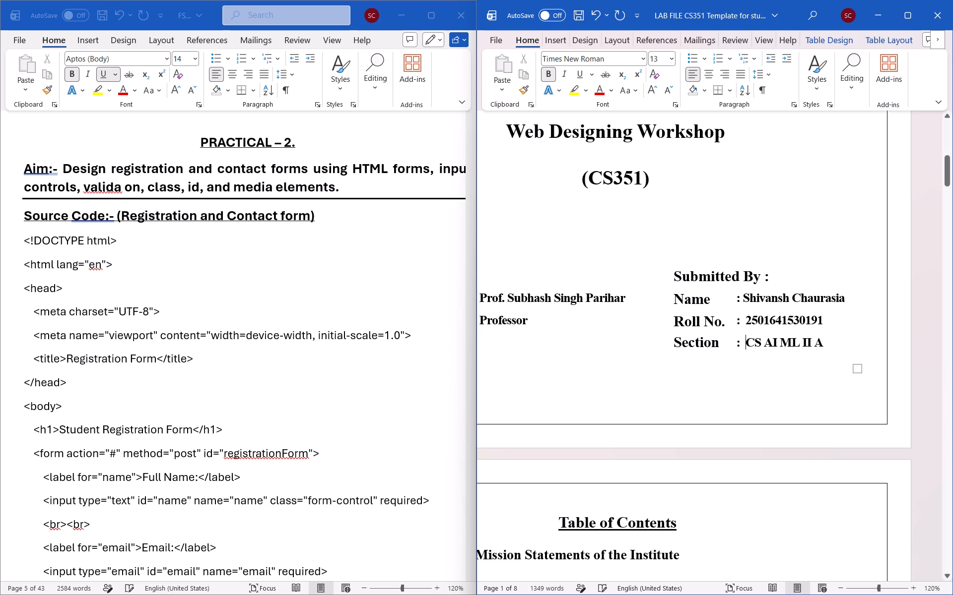
click(746, 319)
key(space)
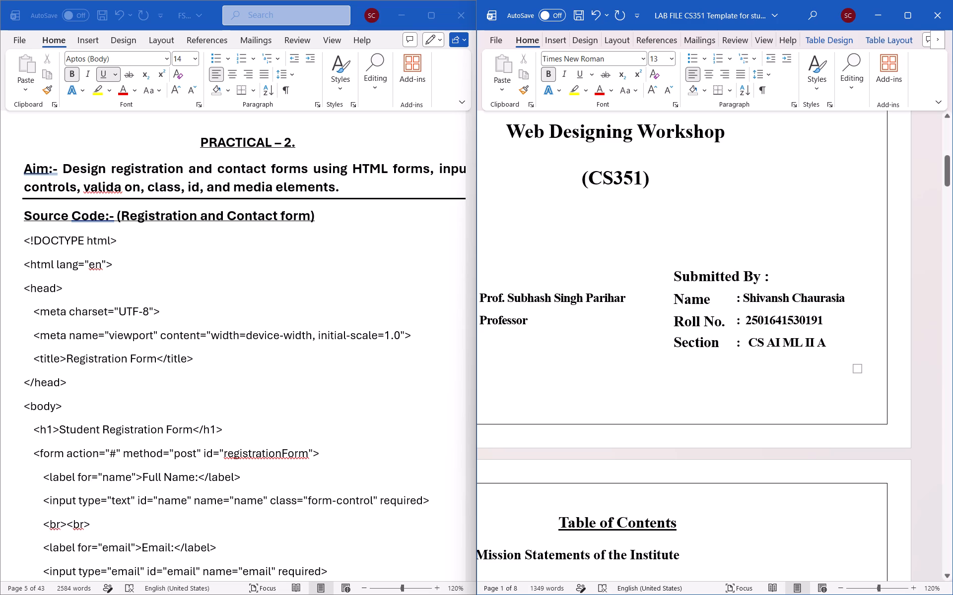
key(space)
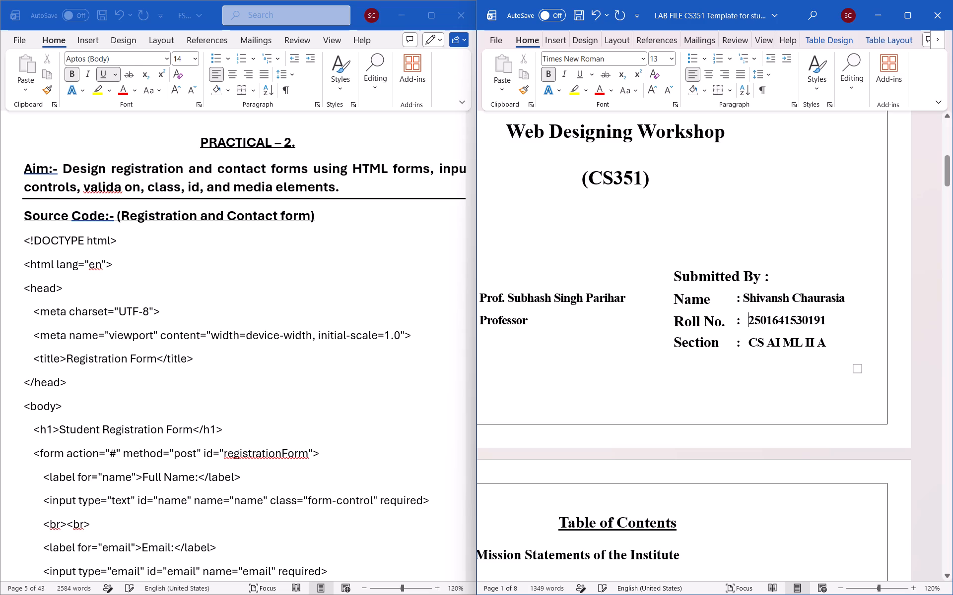
click(745, 298)
key(space)
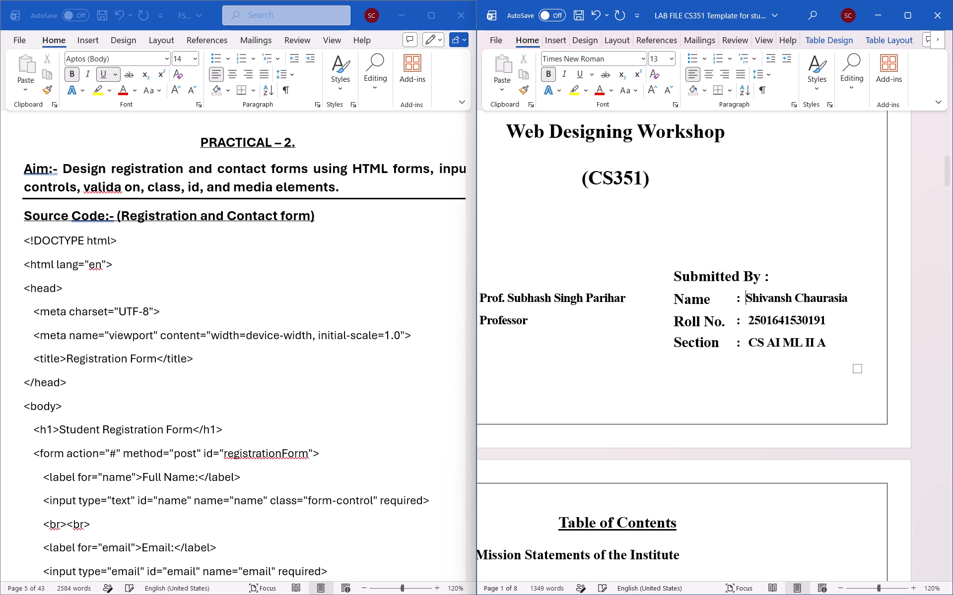
key(space)
click(817, 363)
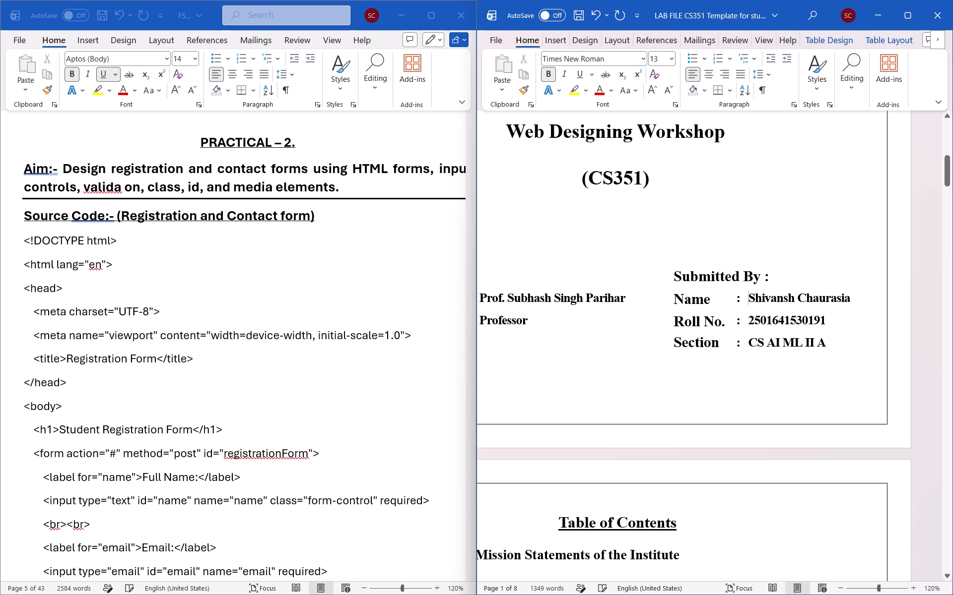
Review the list of lab experiments in the CS351 template.
scroll(817, 363, right, 3)
scroll(817, 363, down, 4)
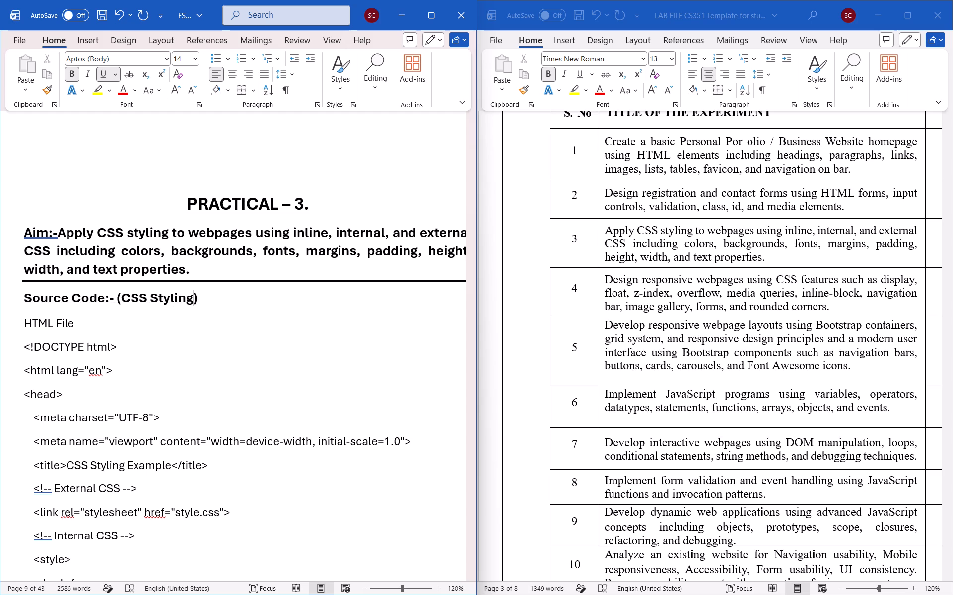
scroll(777, 363, down, 1)
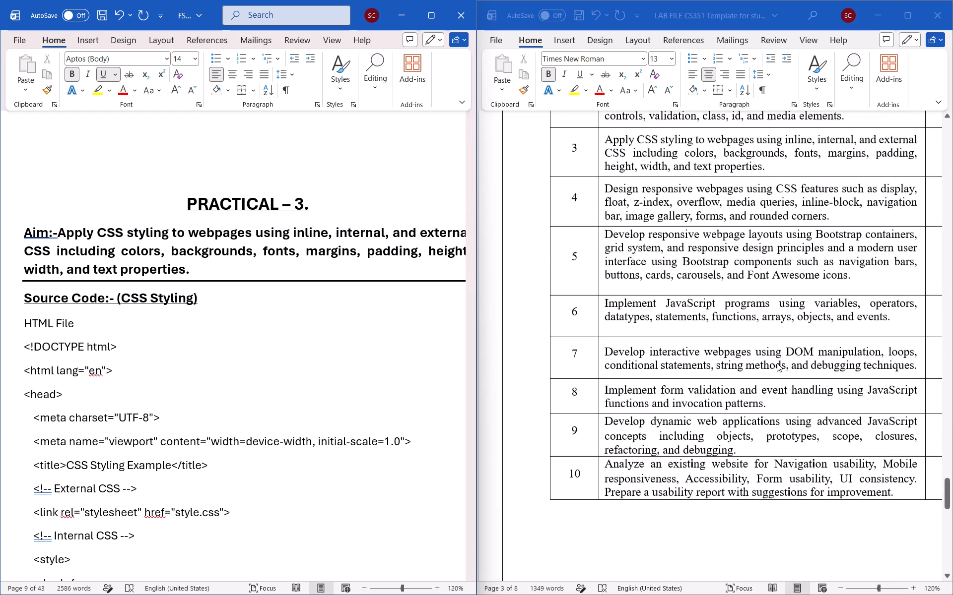
Add "(Responsive Webpages)" after the "Source Code:-" heading of Practical 4 in the FSD file.
scroll(777, 363, down, 1)
scroll(387, 381, down, 11)
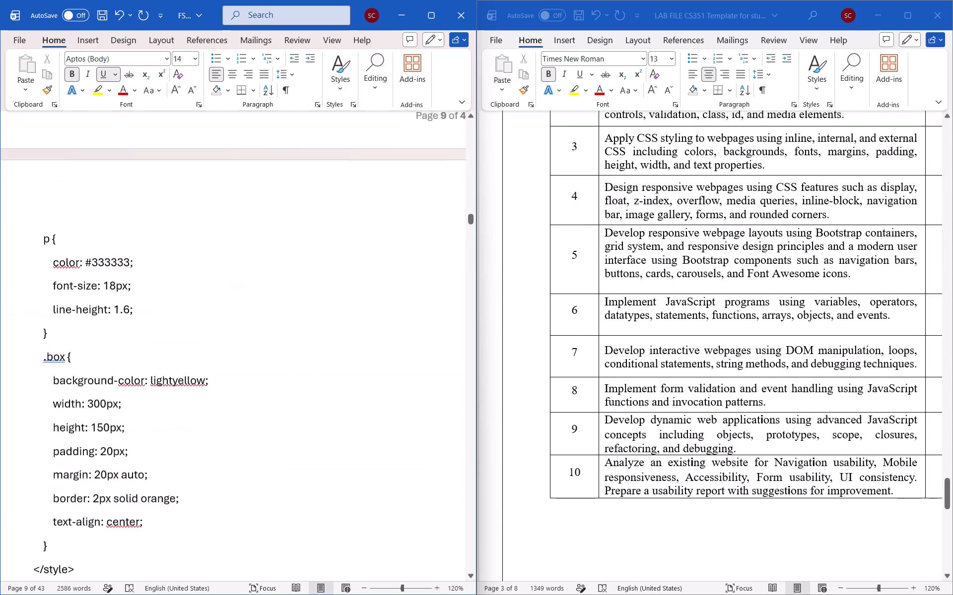
scroll(387, 381, down, 11)
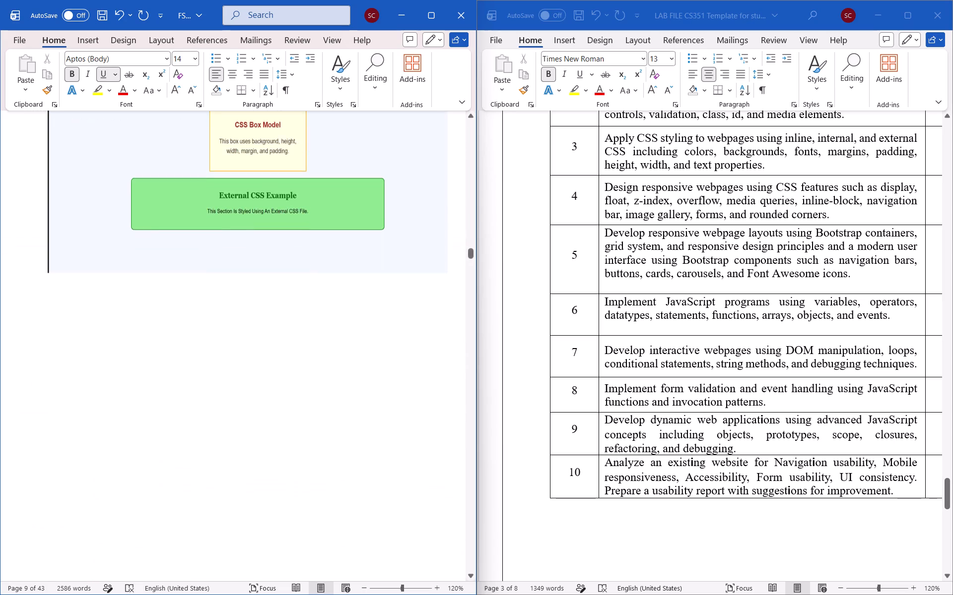
scroll(387, 381, up, 2)
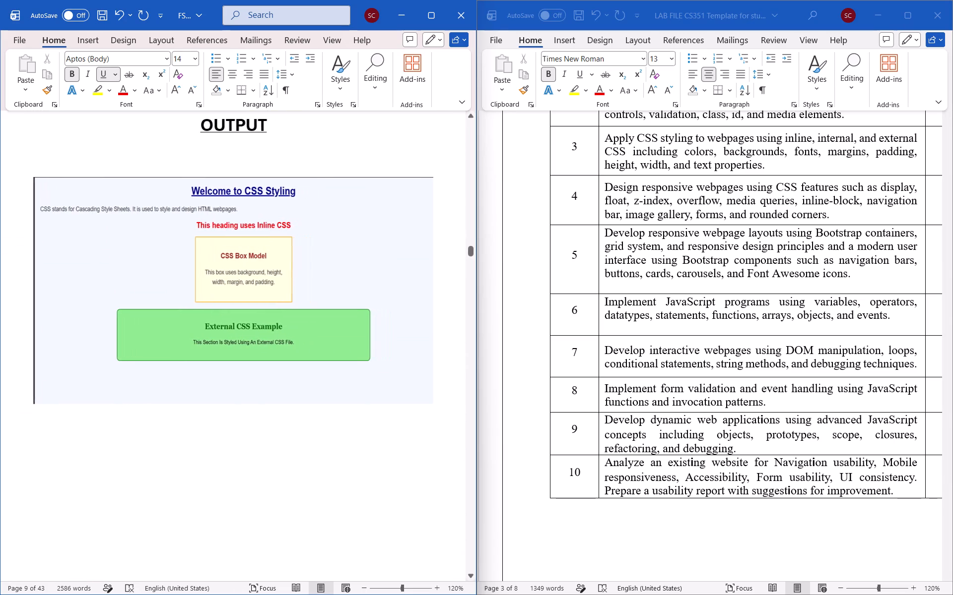
scroll(387, 381, down, 7)
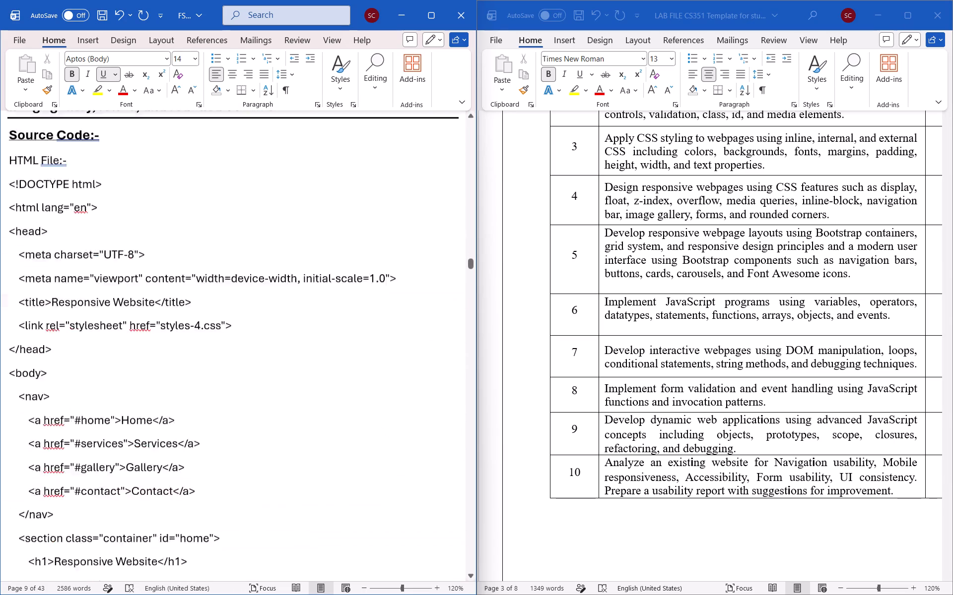
scroll(387, 381, up, 1)
scroll(387, 381, right, 1)
scroll(387, 381, up, 1)
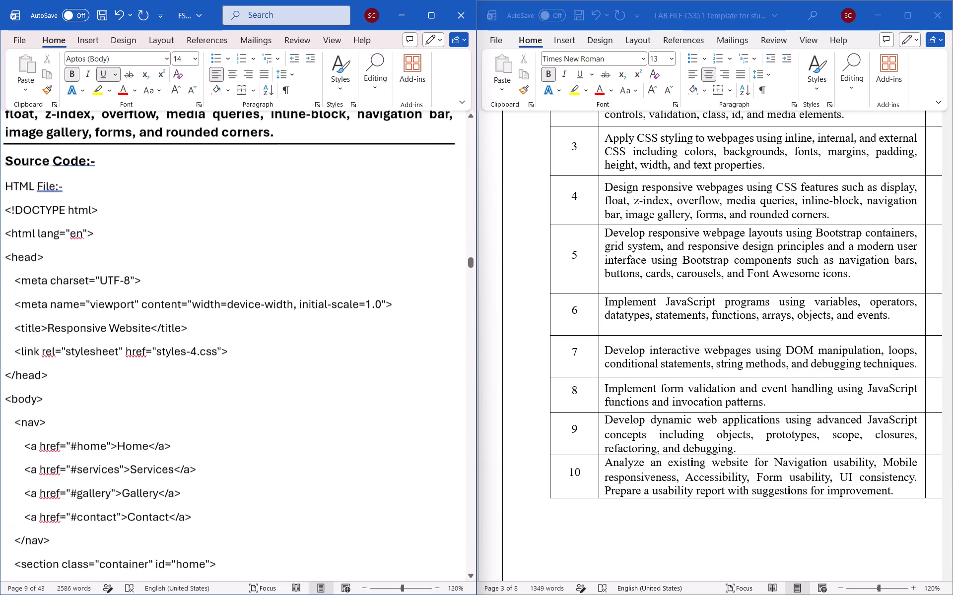
scroll(387, 381, up, 1)
click(140, 323)
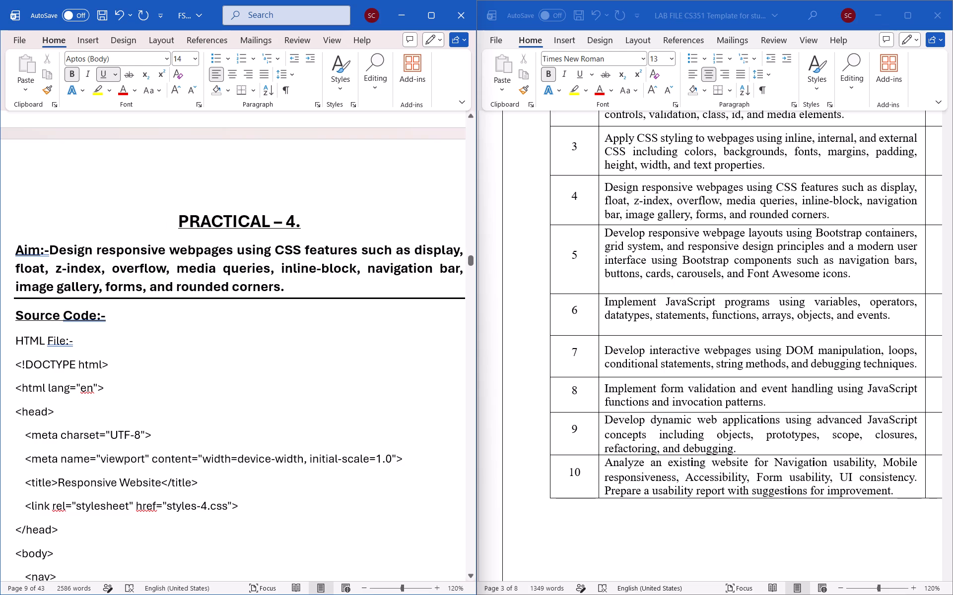
text(())
key(Left)
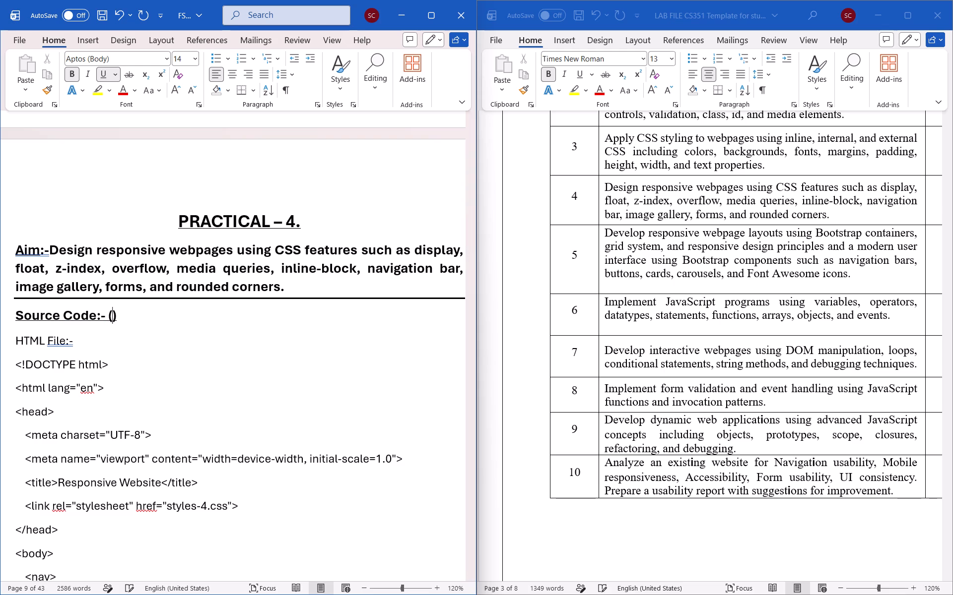
key(r)
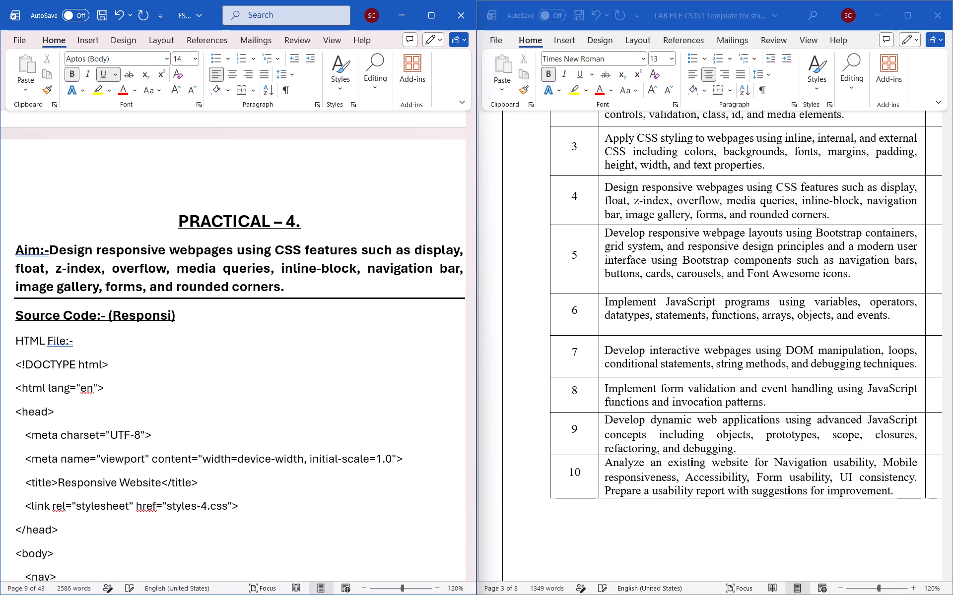
key(w)
text(eb)
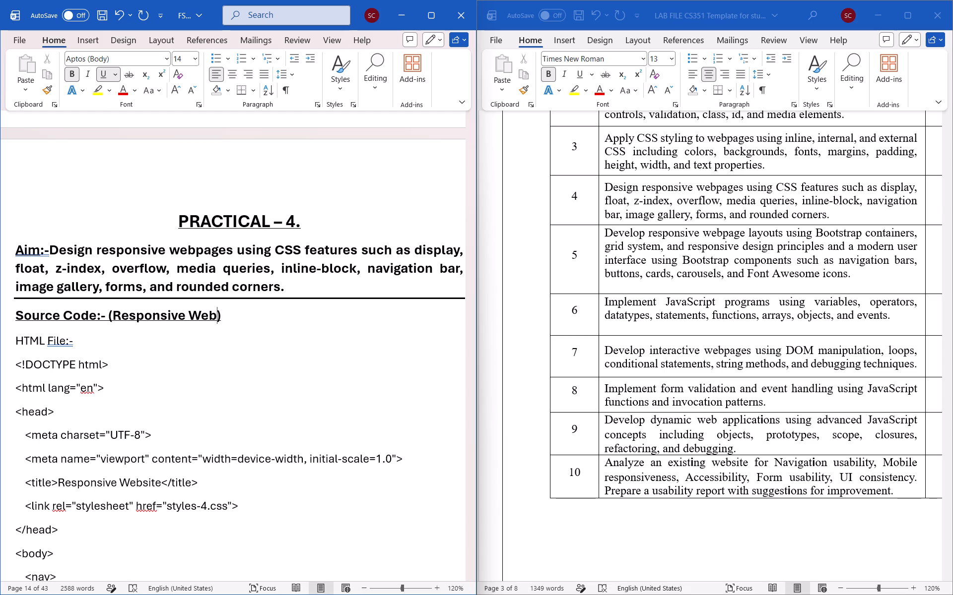
text(pages)
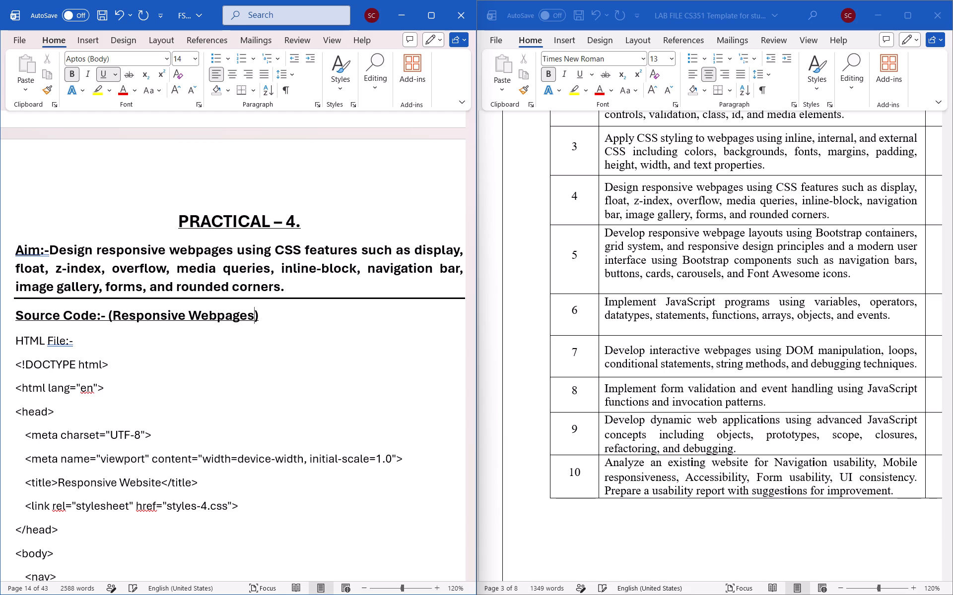
Review Practical 4's HTML and CSS code and its output page, along with the Practical 3 output before it.
scroll(262, 421, down, 2)
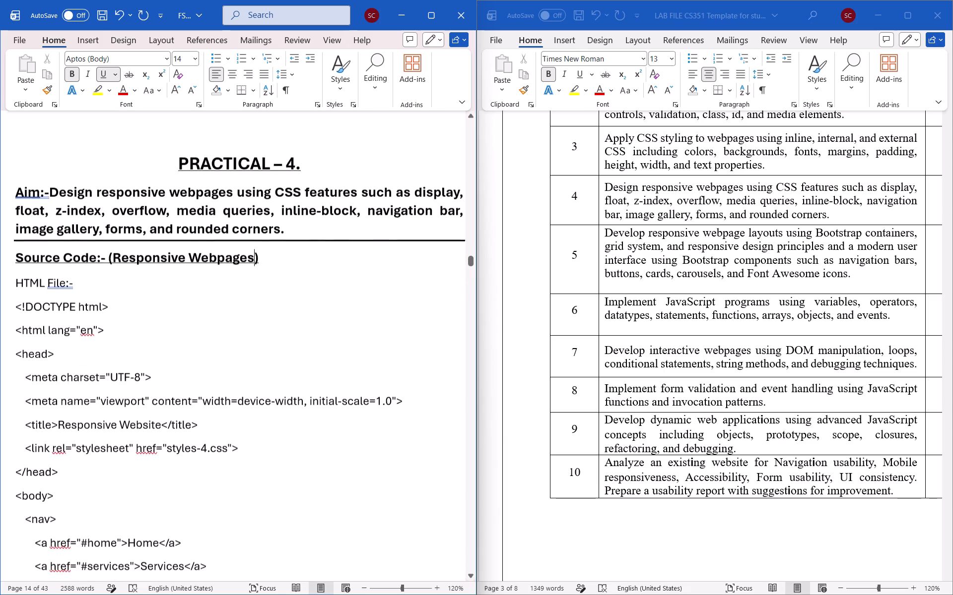
scroll(262, 421, down, 5)
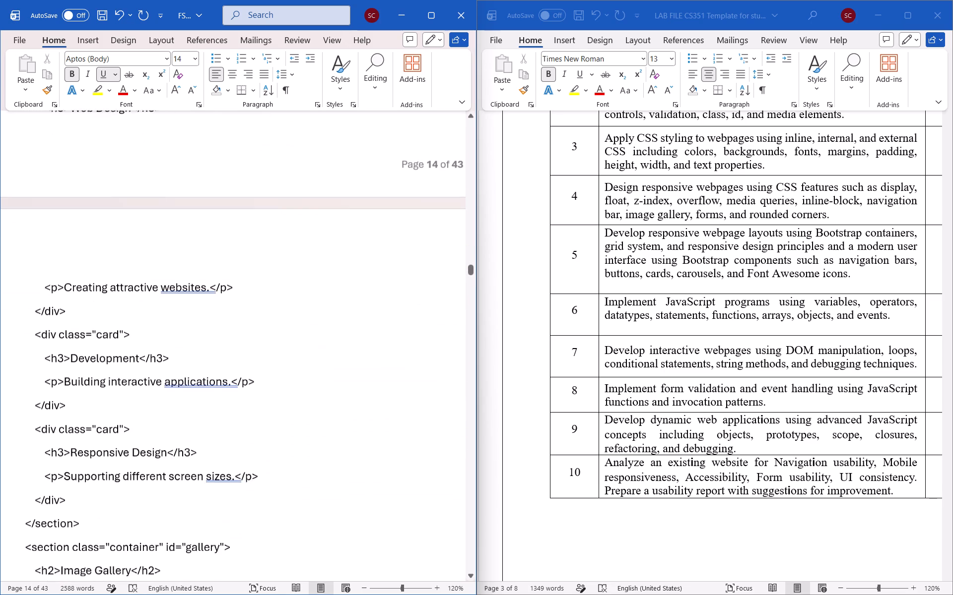
scroll(262, 421, down, 4)
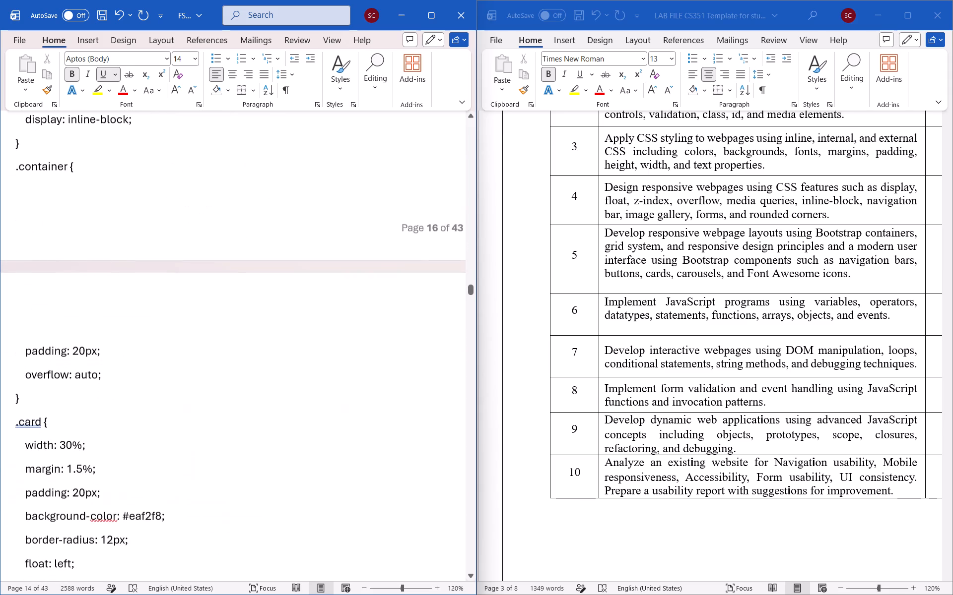
scroll(262, 421, down, 5)
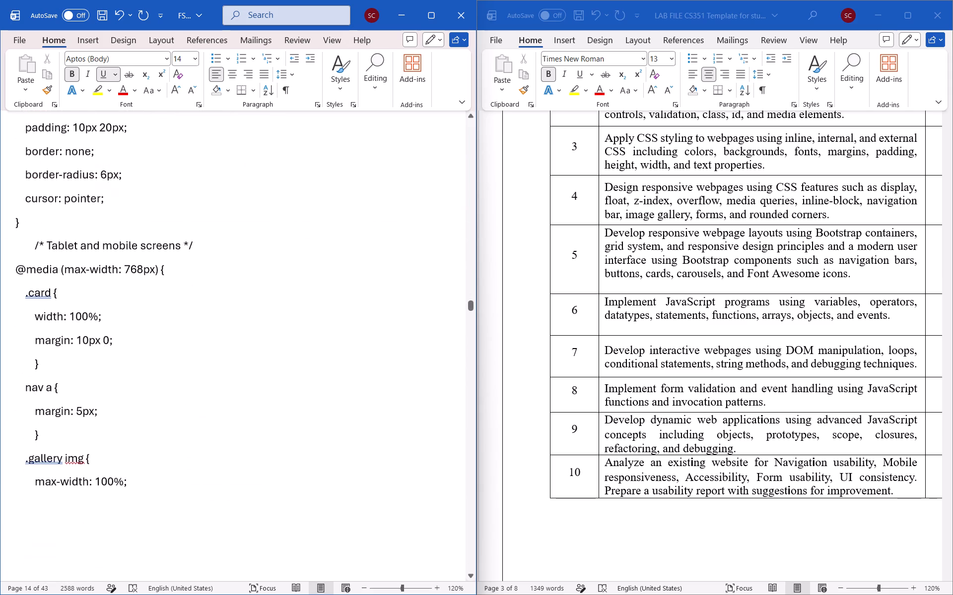
scroll(262, 421, down, 5)
scroll(262, 421, up, 1)
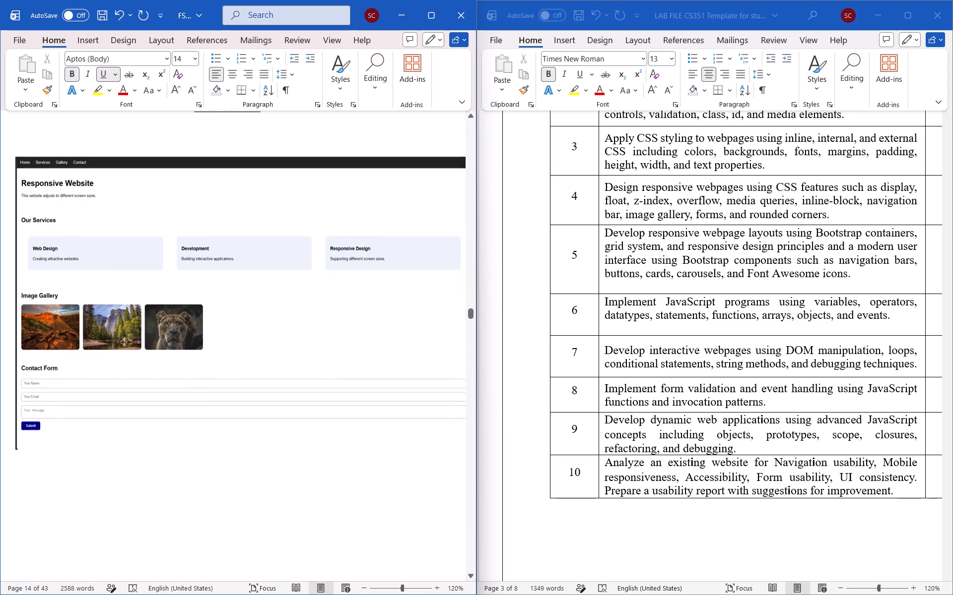
scroll(262, 421, up, 3)
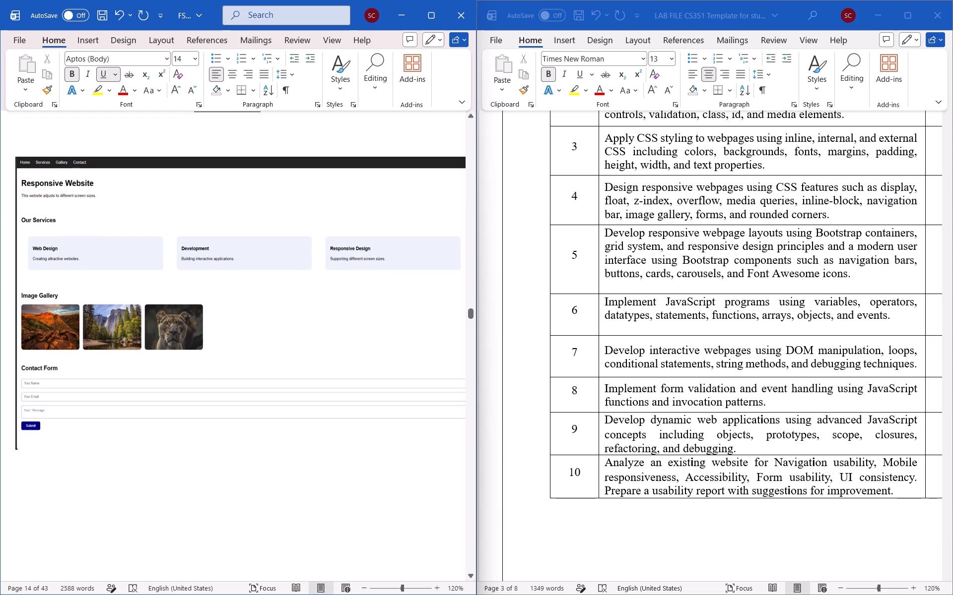
scroll(262, 421, up, 2)
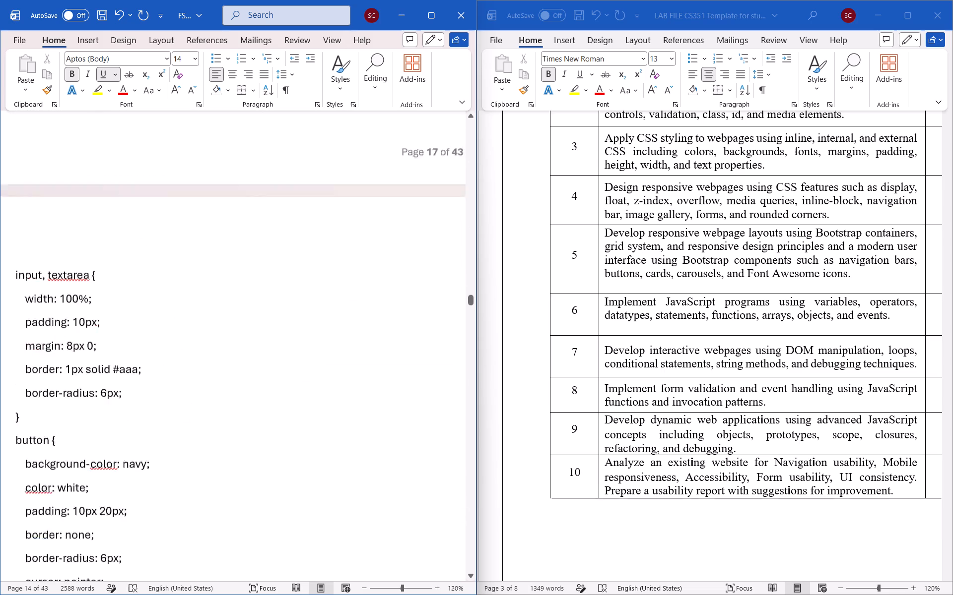
scroll(262, 421, up, 11)
scroll(262, 421, down, 1)
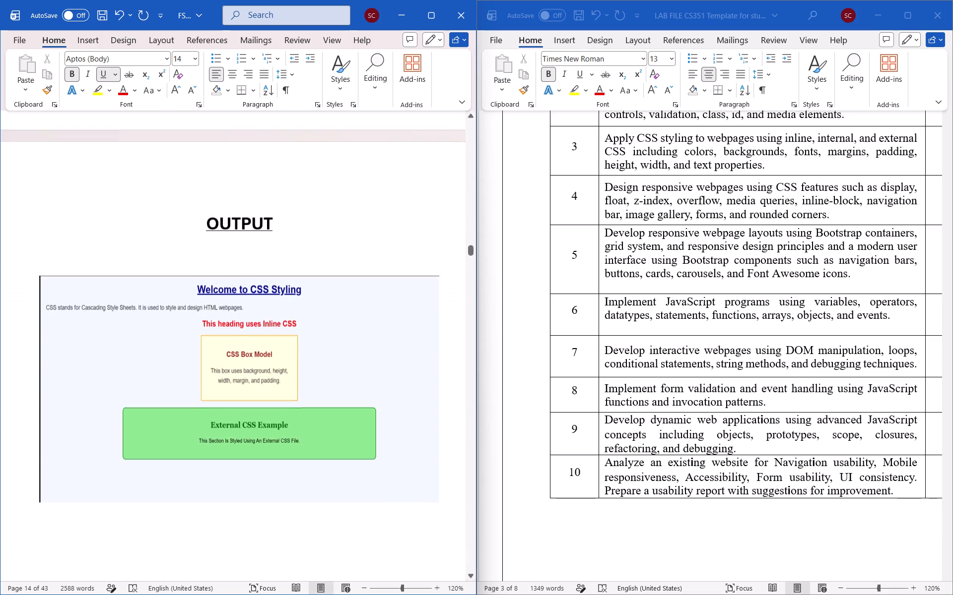
scroll(262, 421, down, 3)
scroll(262, 421, up, 2)
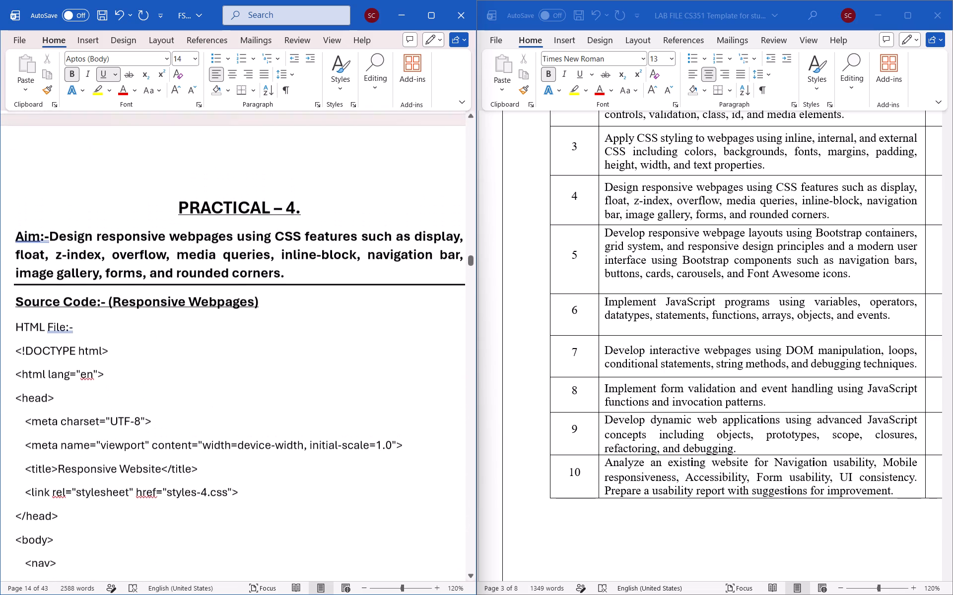
Extend the parenthesised title of Practical 4's Source Code heading to "(Responsive Webpages using CSS)".
key(space)
text(usingf)
key(space)
key(BackSpace)
key(BackSpace)
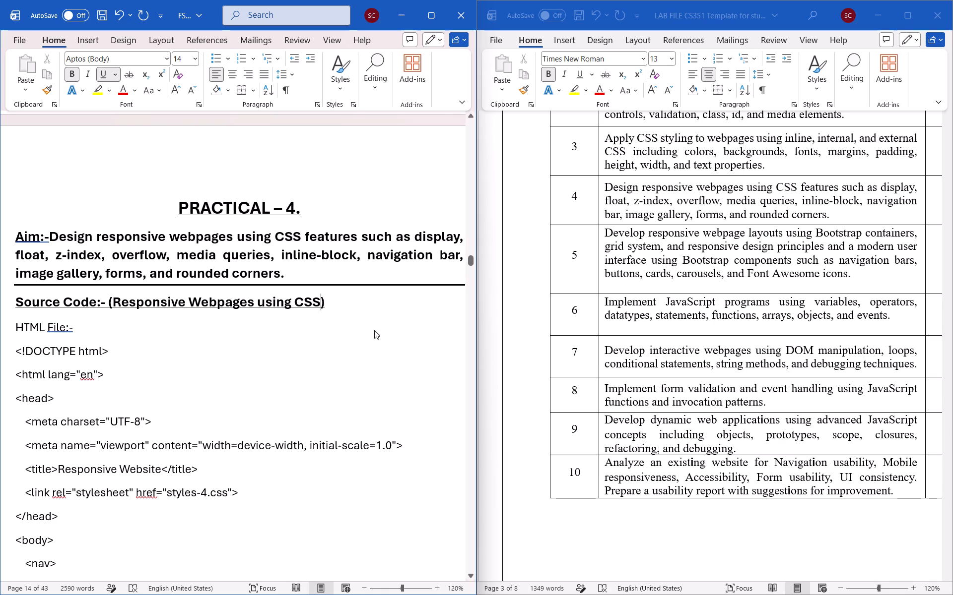
Add "(Responsive Webpages using Bootstrap)" after the "Source Code:-" heading of Practical 5.
scroll(374, 330, down, 5)
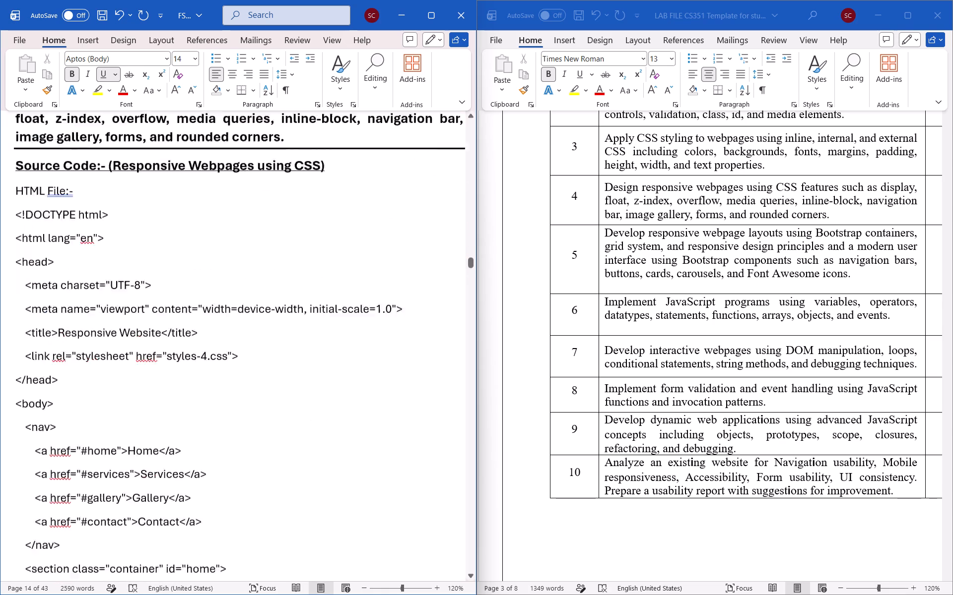
scroll(374, 330, down, 13)
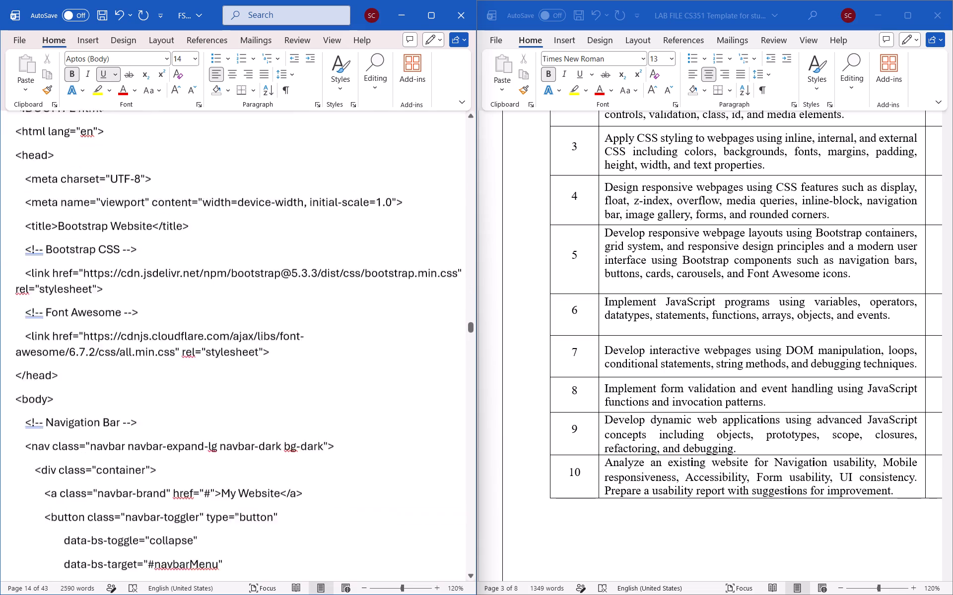
scroll(374, 330, up, 2)
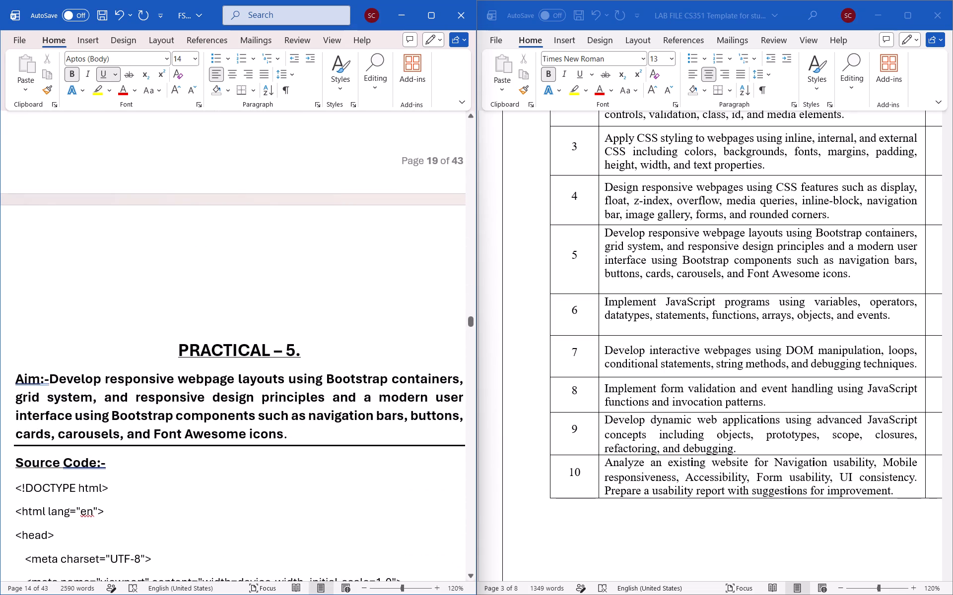
click(183, 472)
text(())
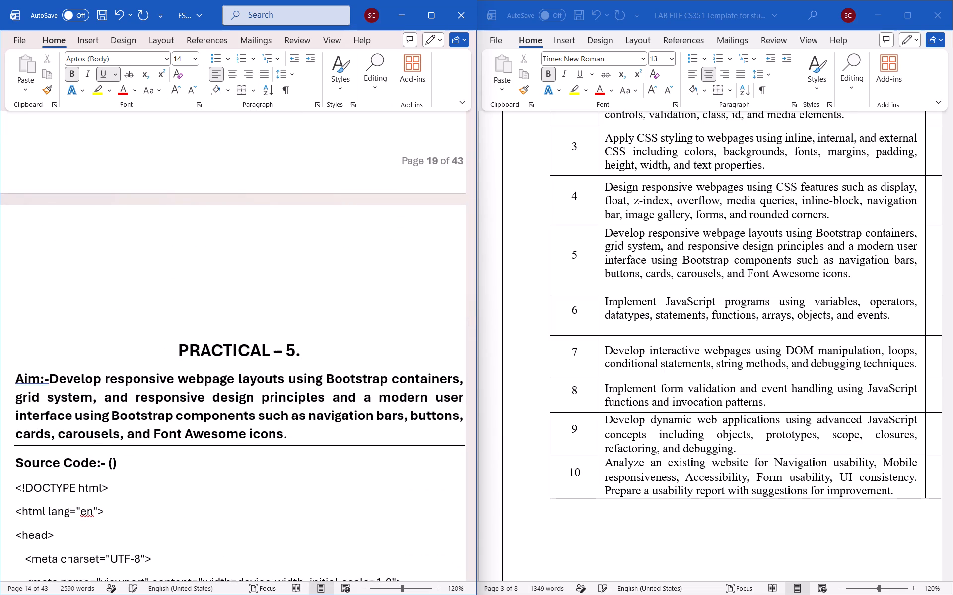
key(Left)
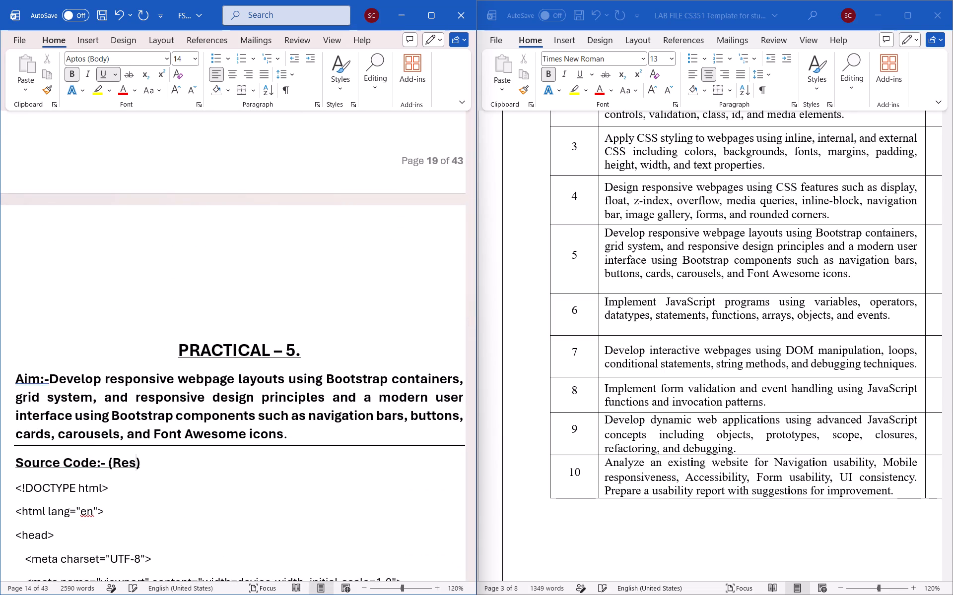
text(nsive)
key(space)
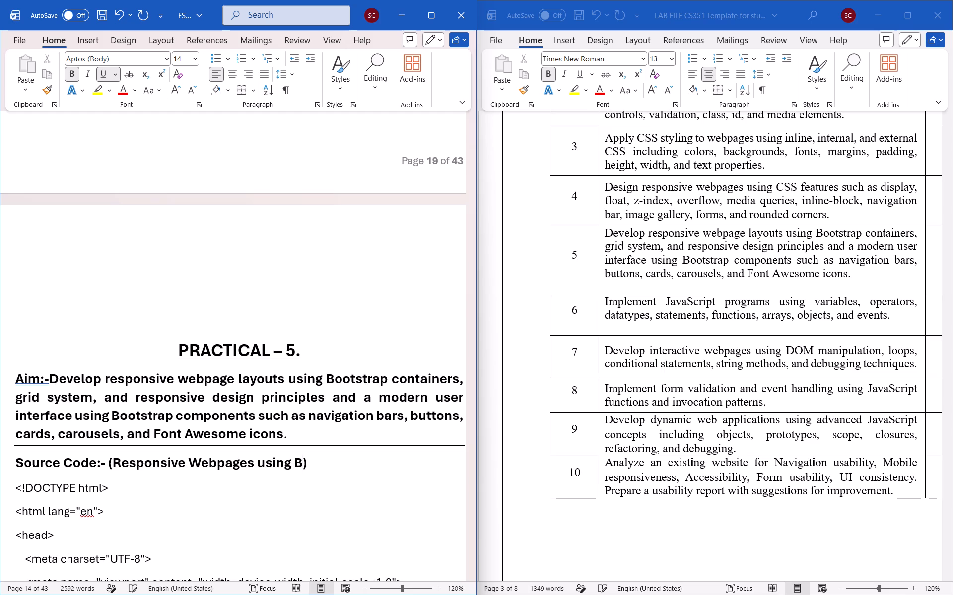
text(ootsp)
key(BackSpace)
text(trap)
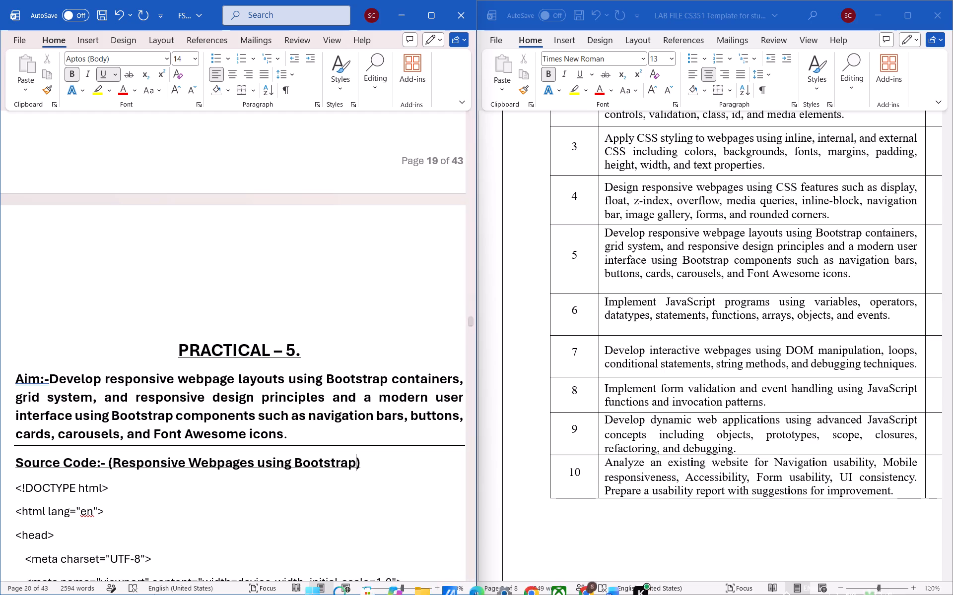
Add parentheses after Practical 6's Source Code heading, then replace the emoji with ":-" ahead of the closing parenthesis.
scroll(327, 268, down, 2)
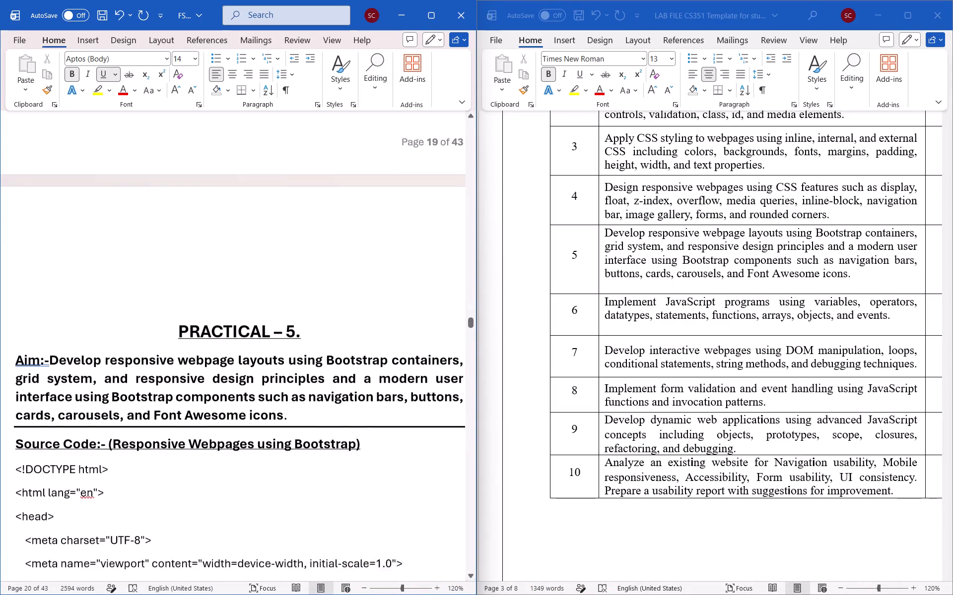
scroll(327, 268, down, 7)
scroll(327, 268, up, 3)
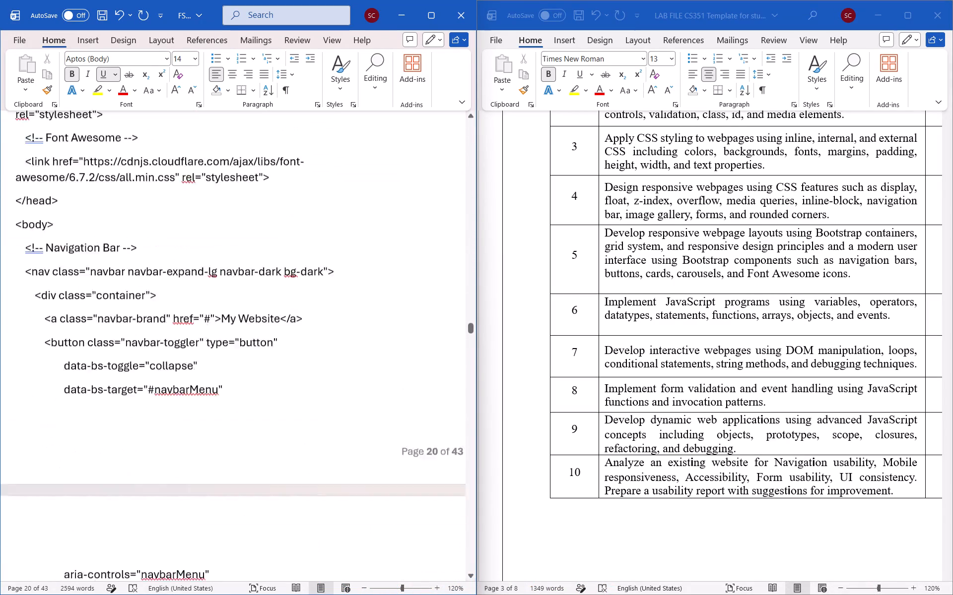
scroll(327, 268, down, 1)
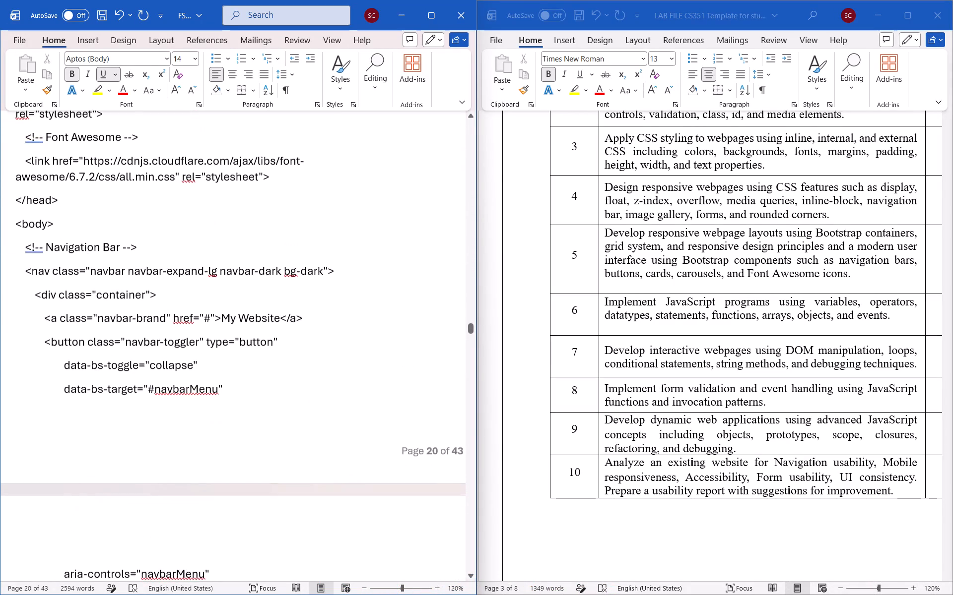
scroll(327, 268, down, 9)
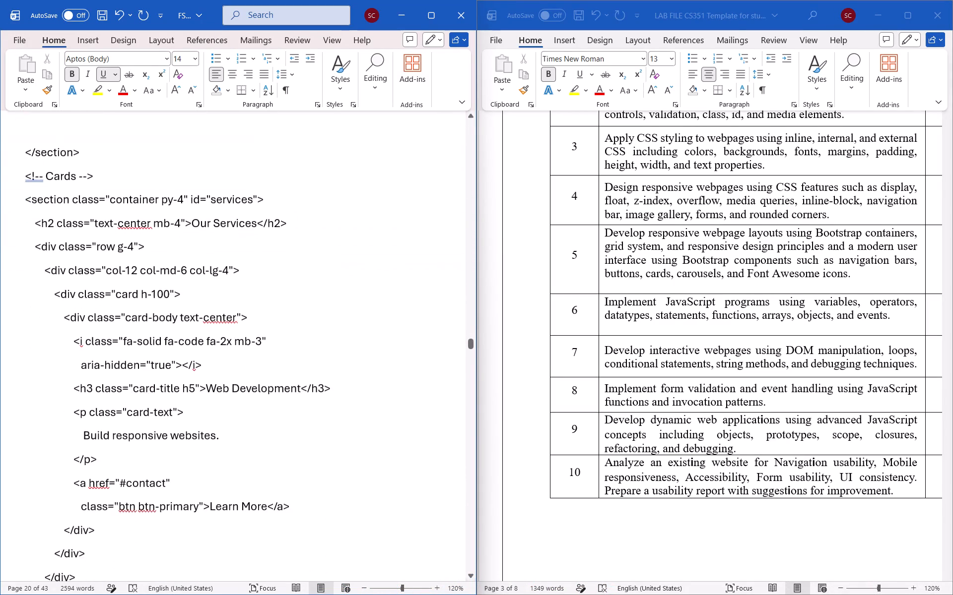
scroll(327, 268, down, 6)
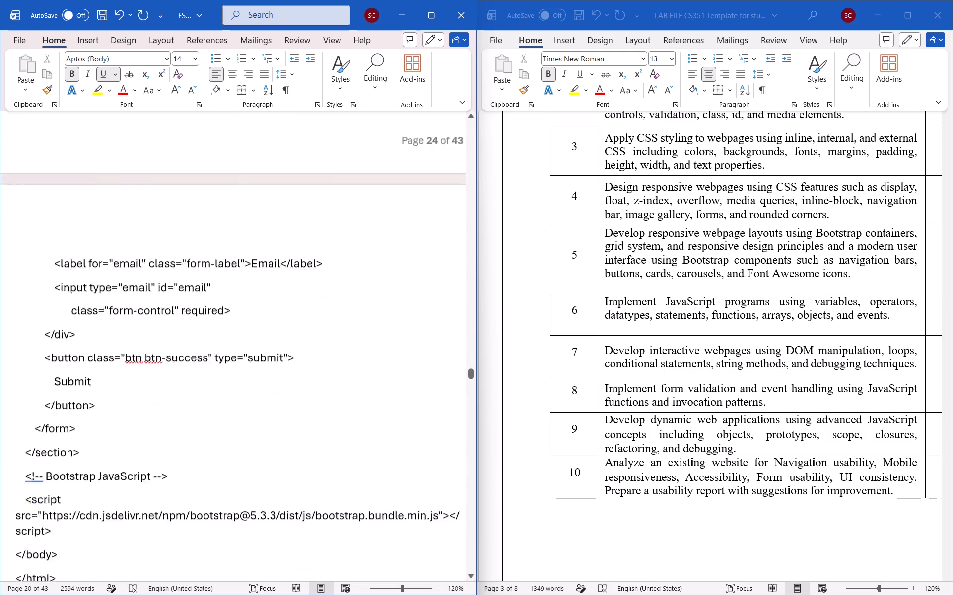
scroll(327, 268, down, 1)
scroll(327, 268, up, 2)
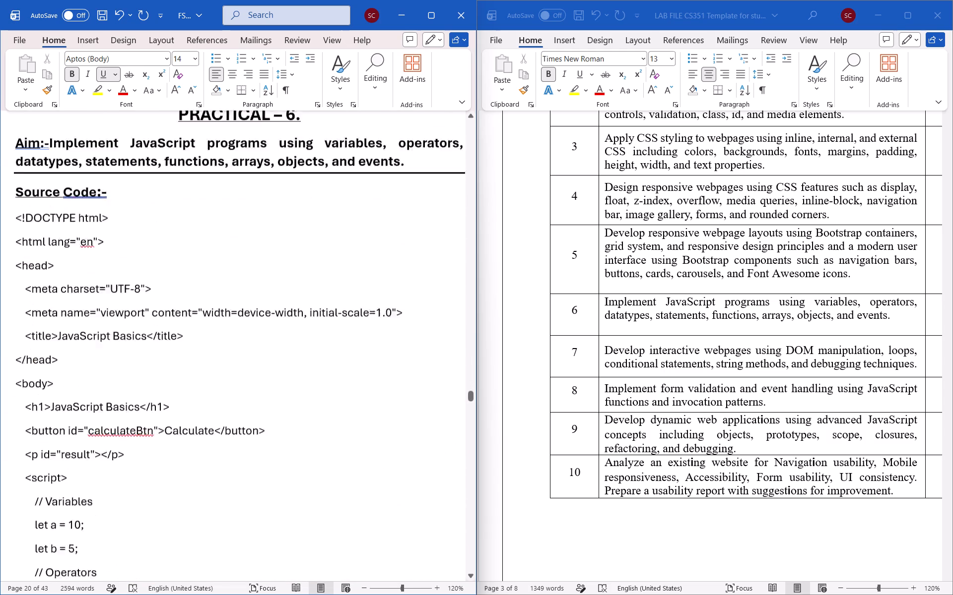
scroll(327, 268, up, 1)
click(188, 309)
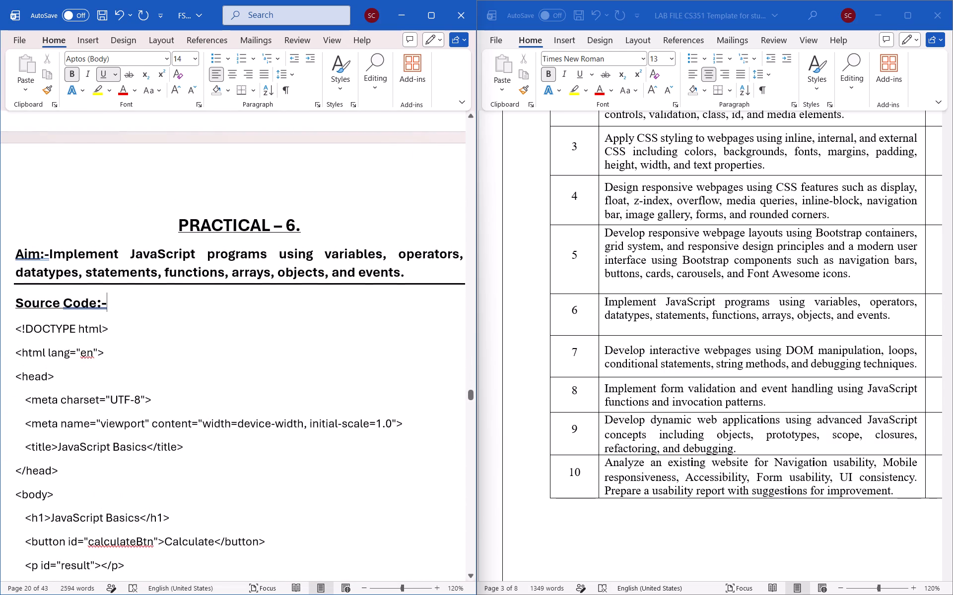
text(())
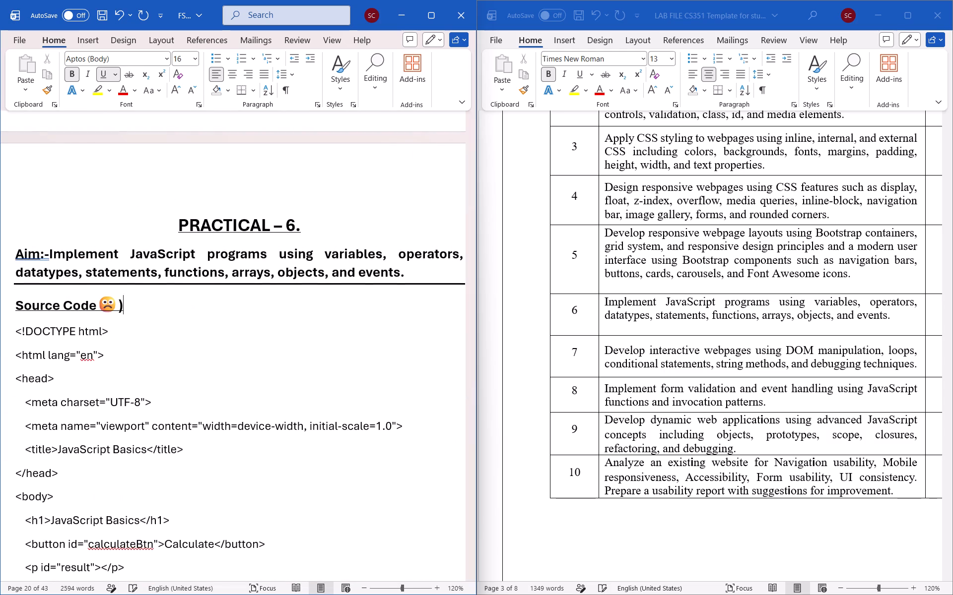
key(Left)
key(BackSpace)
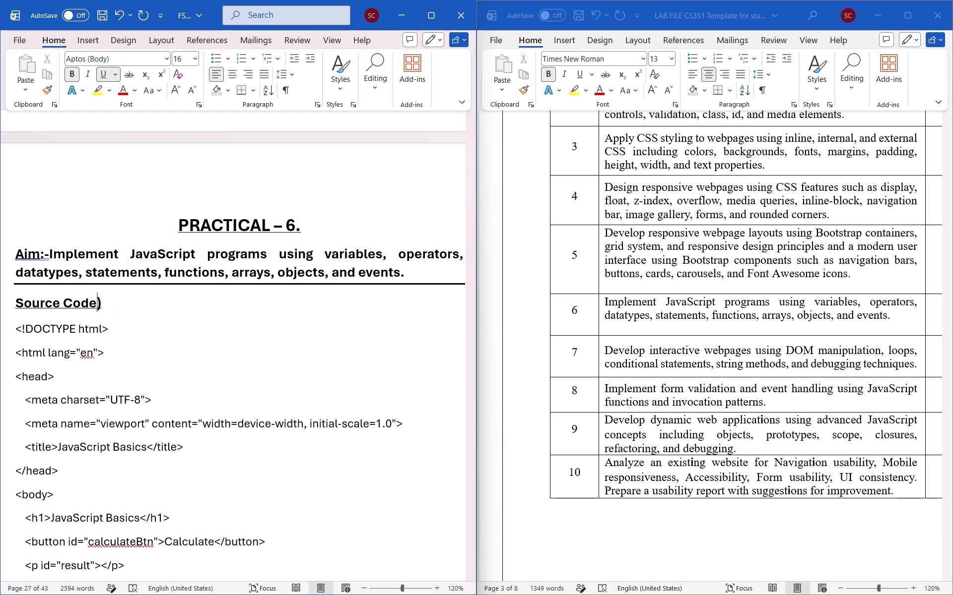
key(shift+colon)
key(minus)
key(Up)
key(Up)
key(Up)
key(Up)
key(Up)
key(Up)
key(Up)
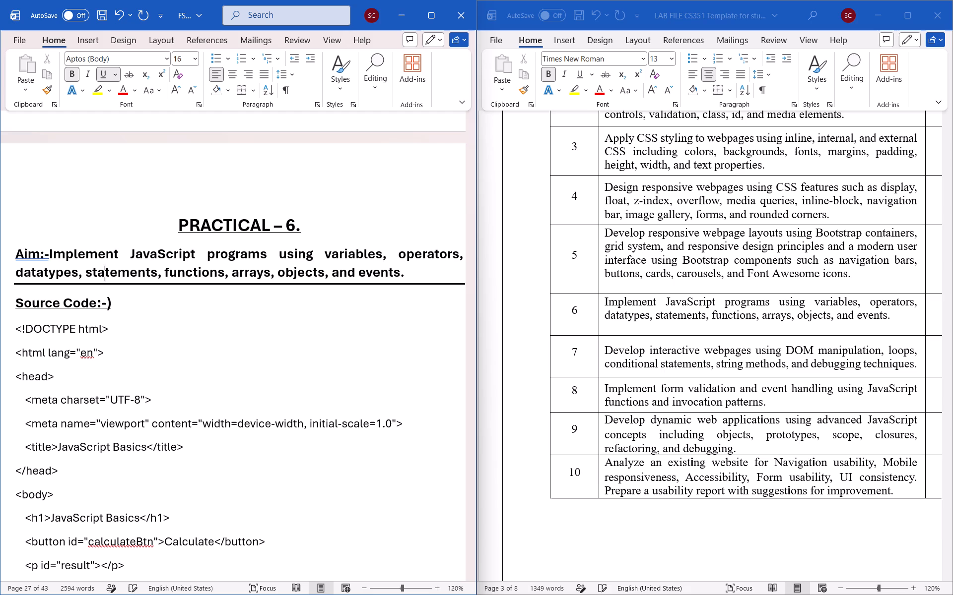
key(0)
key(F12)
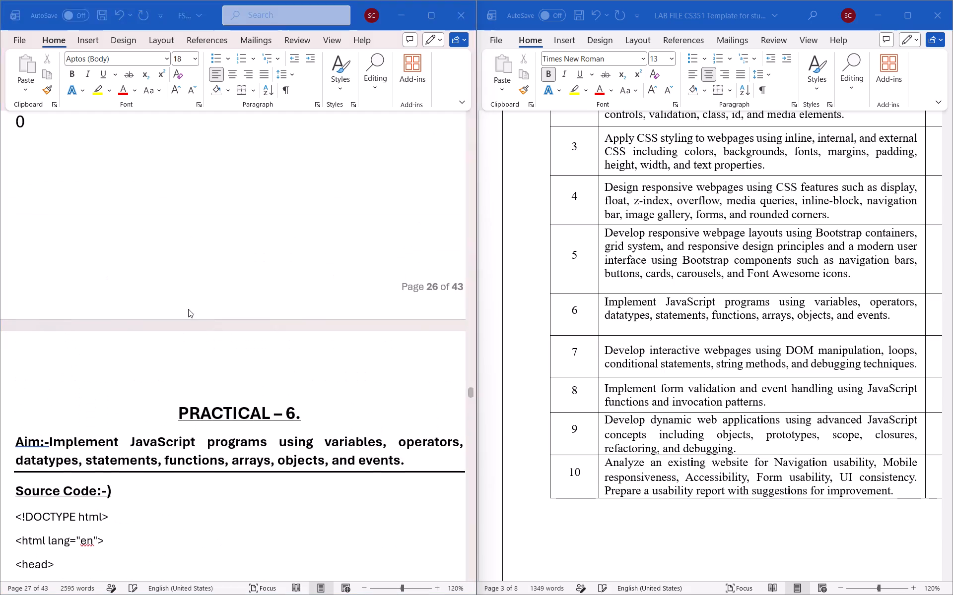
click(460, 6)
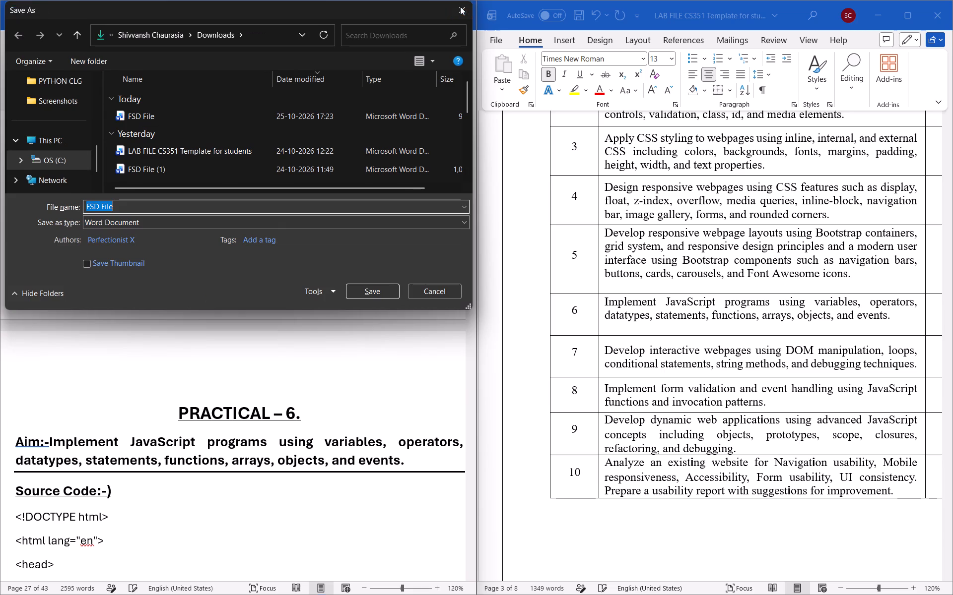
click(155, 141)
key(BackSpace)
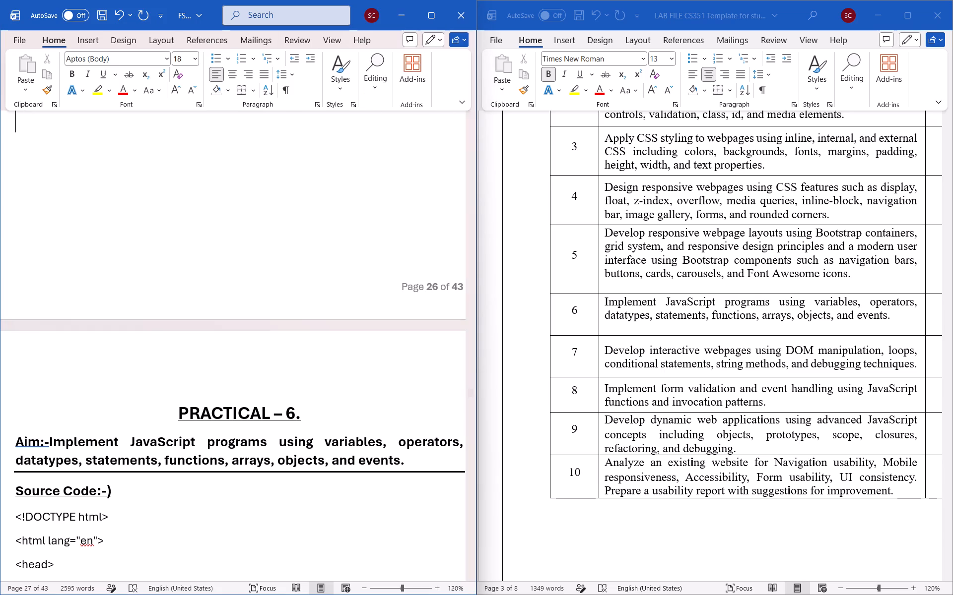
Complete Practical 6's Source Code heading so it reads "Source Code:- (JavaScript Program)".
scroll(155, 141, right, 2)
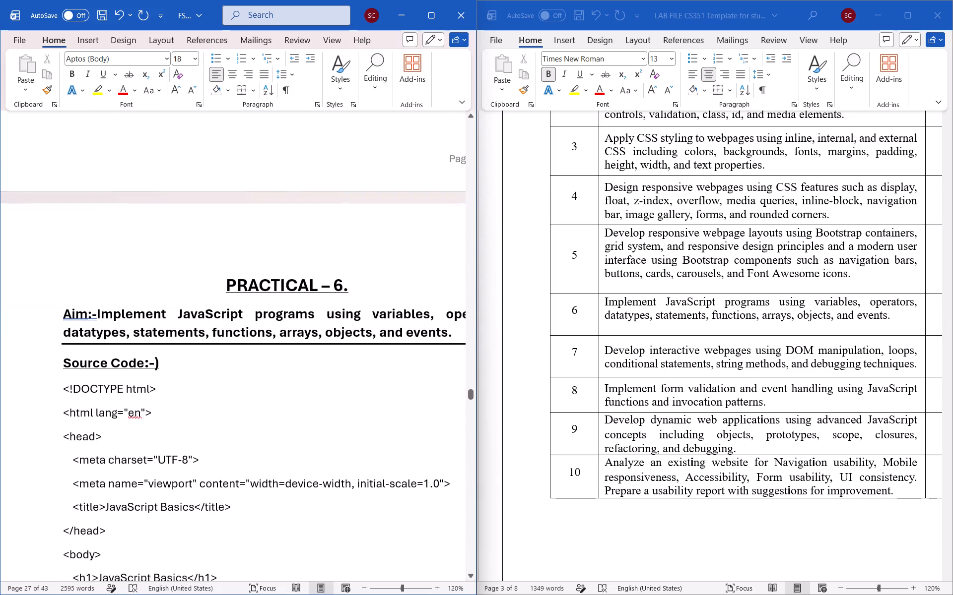
click(152, 361)
key(space)
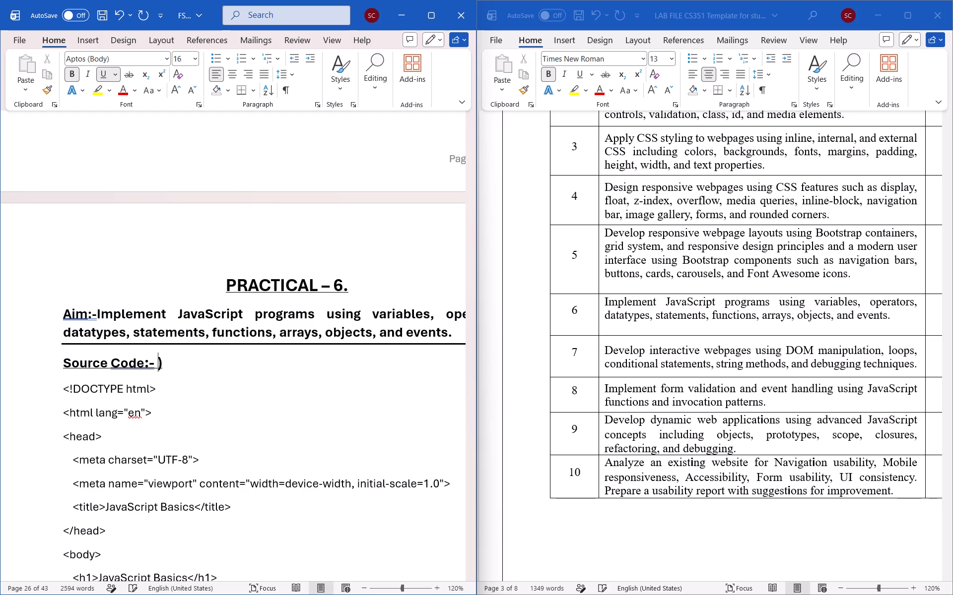
key(shift+parenleft)
key(BackSpace)
key(BackSpace)
key(BackSpace)
scroll(152, 361, left, 1)
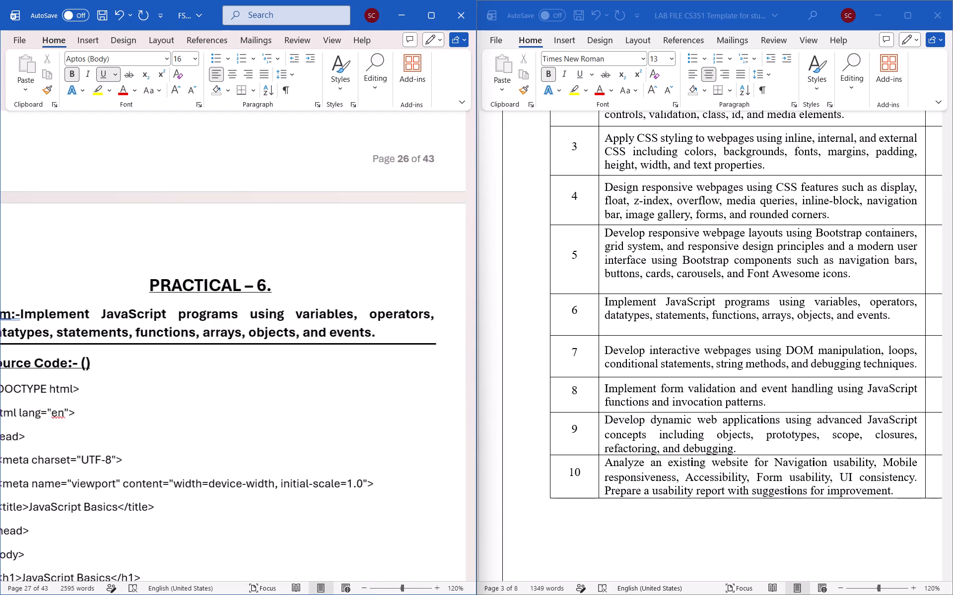
scroll(152, 361, left, 1)
text(ava)
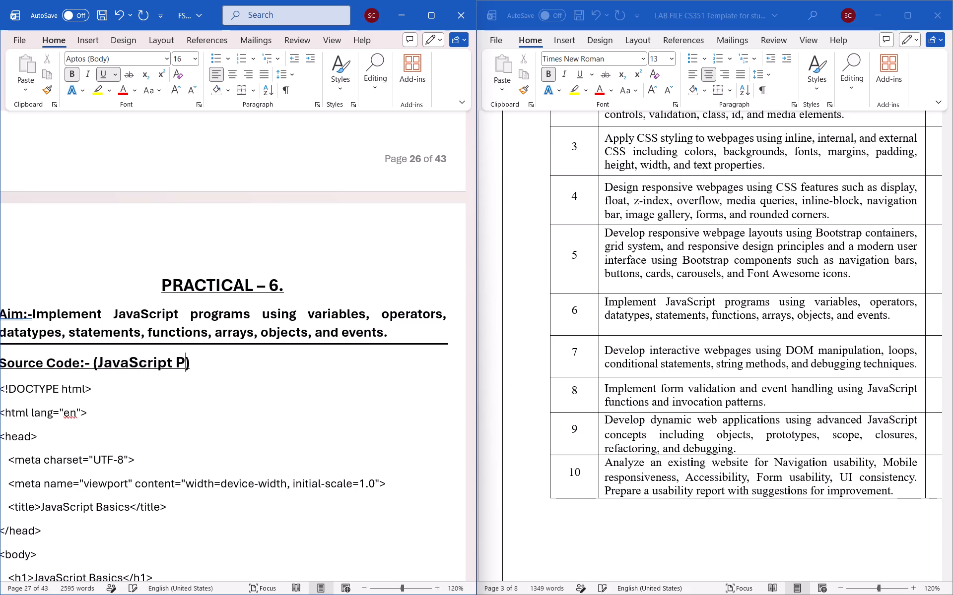
text(roge)
key(BackSpace)
text(ram)
Add "(Interactive Webpages using DOM)" after the "Source Code:-" heading of Practical 7, undoing the automatic emoji replacement.
scroll(152, 361, down, 1)
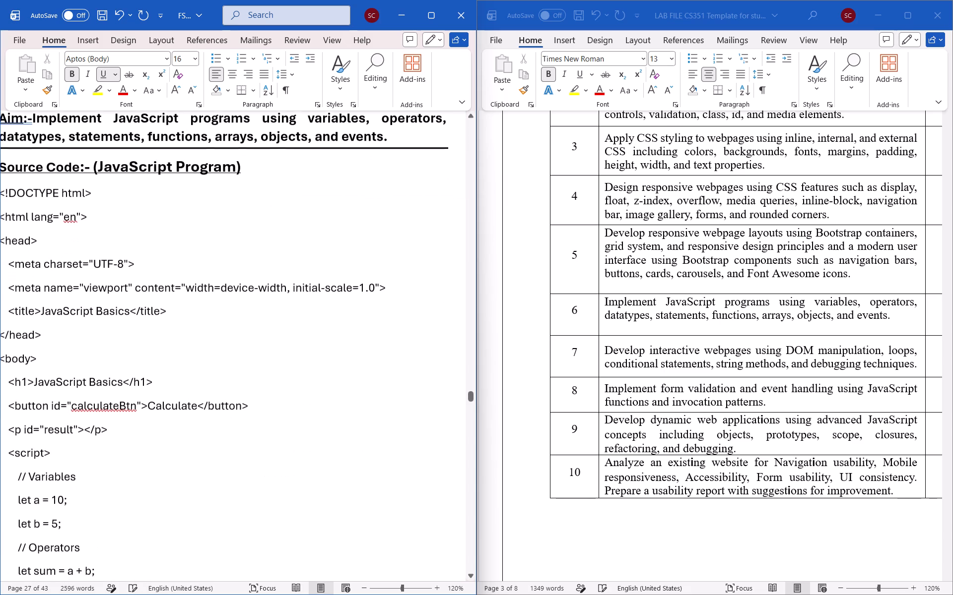
scroll(152, 361, down, 19)
scroll(152, 361, down, 3)
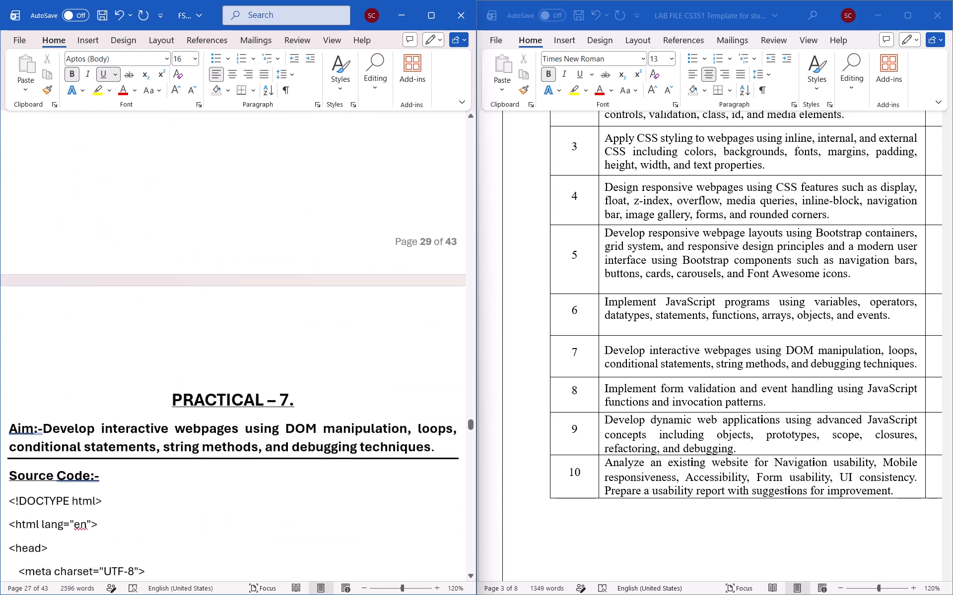
scroll(152, 361, down, 1)
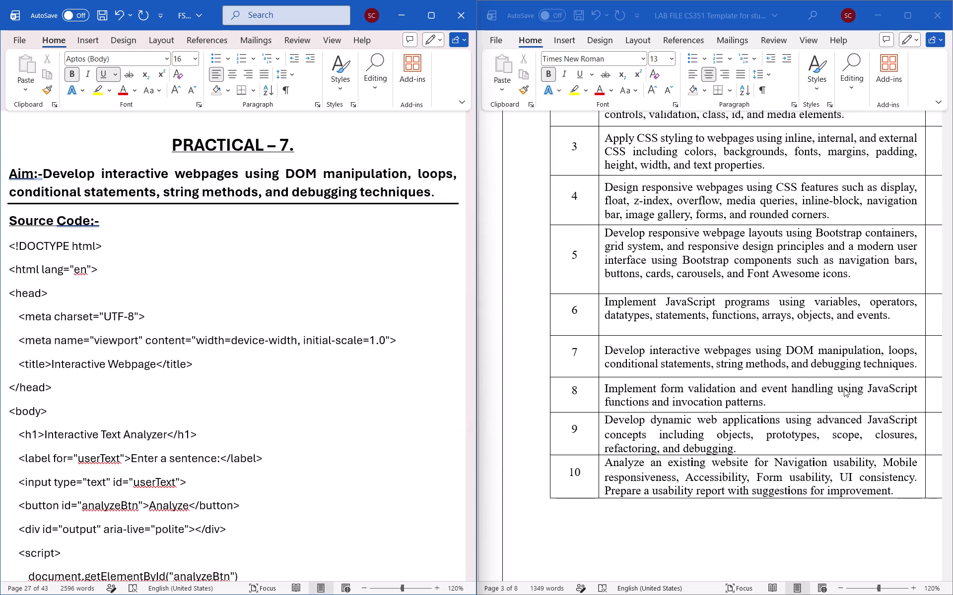
scroll(818, 376, left, 1)
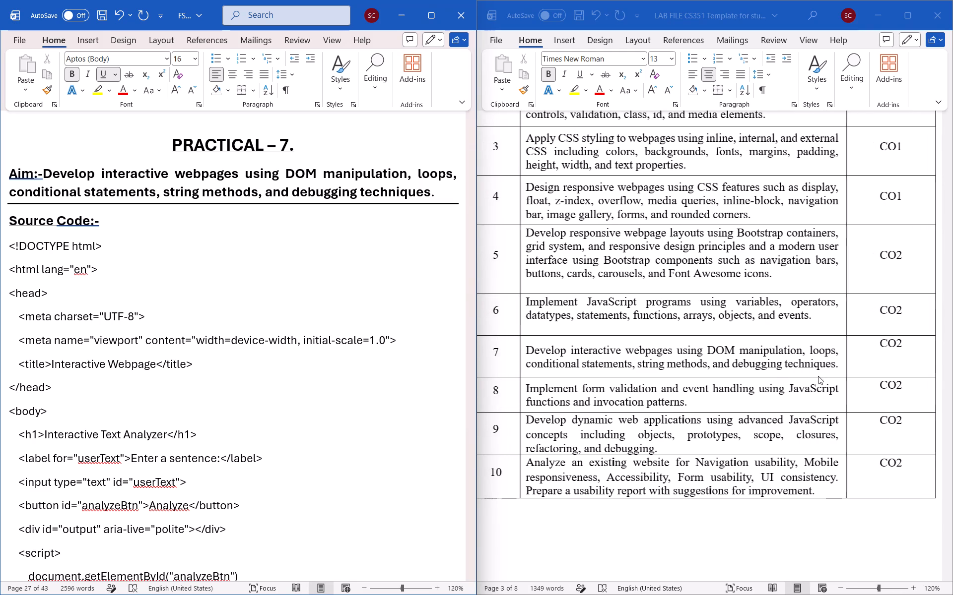
scroll(818, 376, left, 1)
click(168, 222)
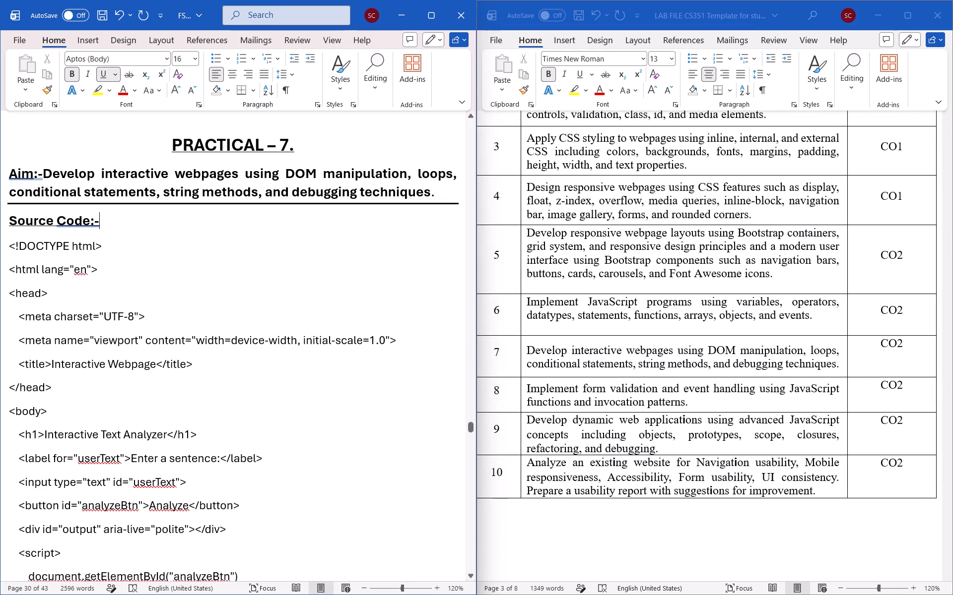
key(shift+parenleft)
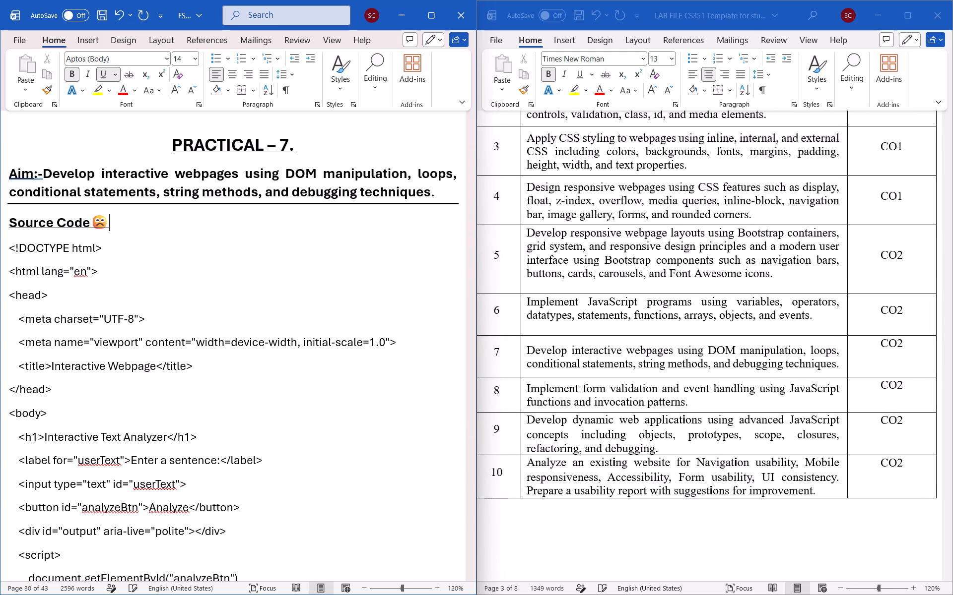
key(Left)
key(Right)
key(ctrl+z)
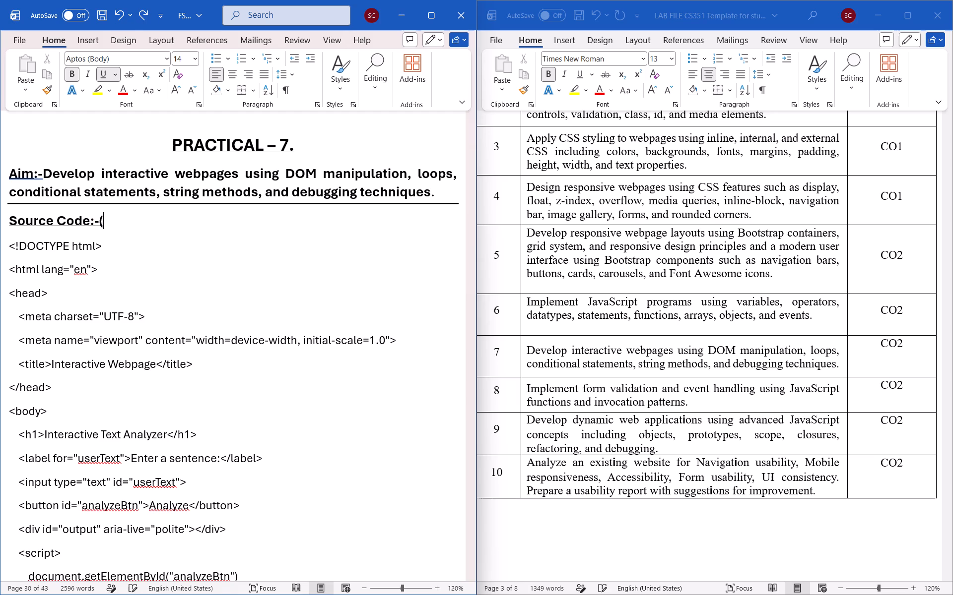
key(Left)
key(space)
key(Right)
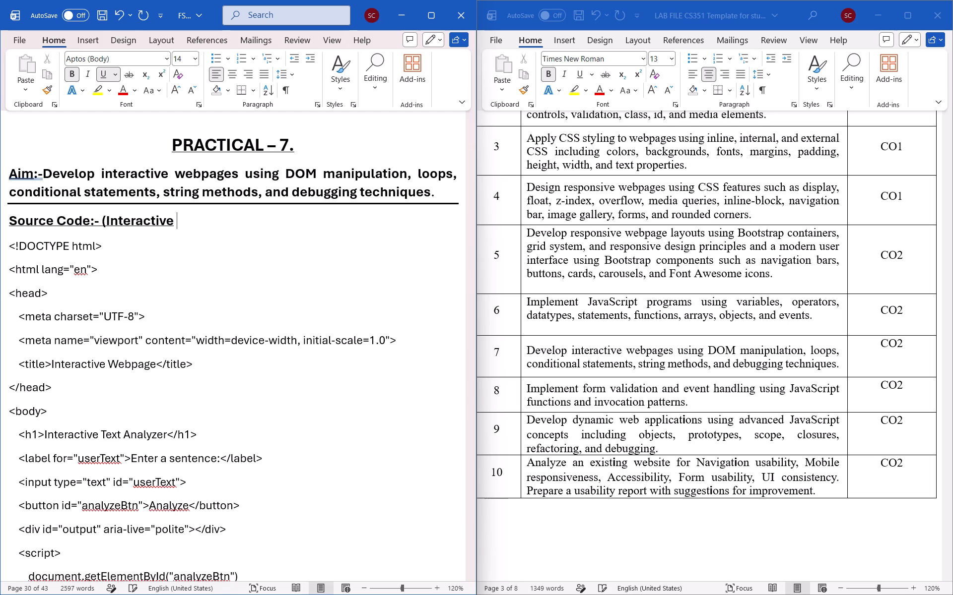
text(eb)
key(space)
key(BackSpace)
text(pa)
text(ges using)
key(space)
text(DOM)
key(shift+parenright)
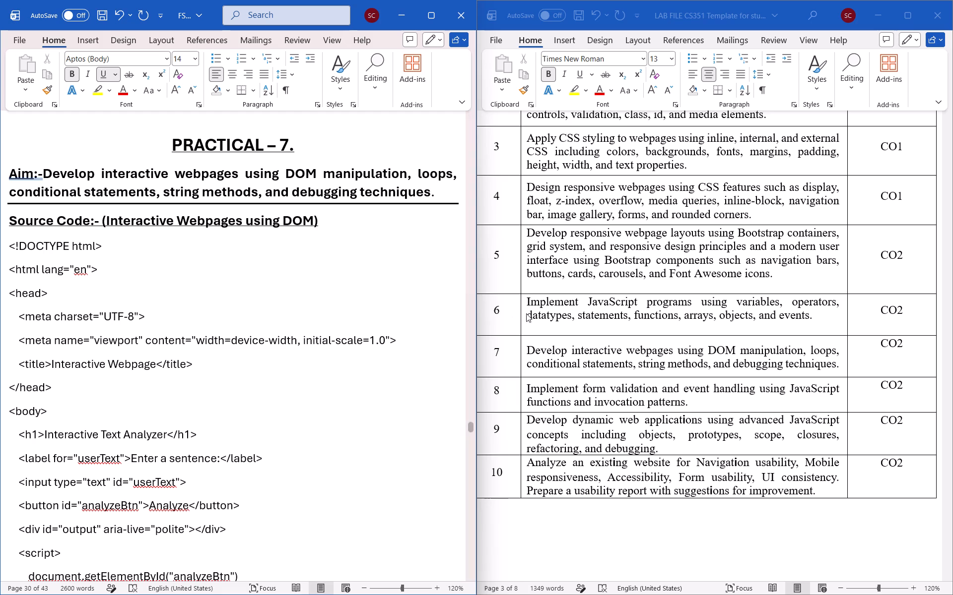
Add "(Form Validation)" after the "Source Code:-" heading of Practical 8.
scroll(736, 402, down, 1)
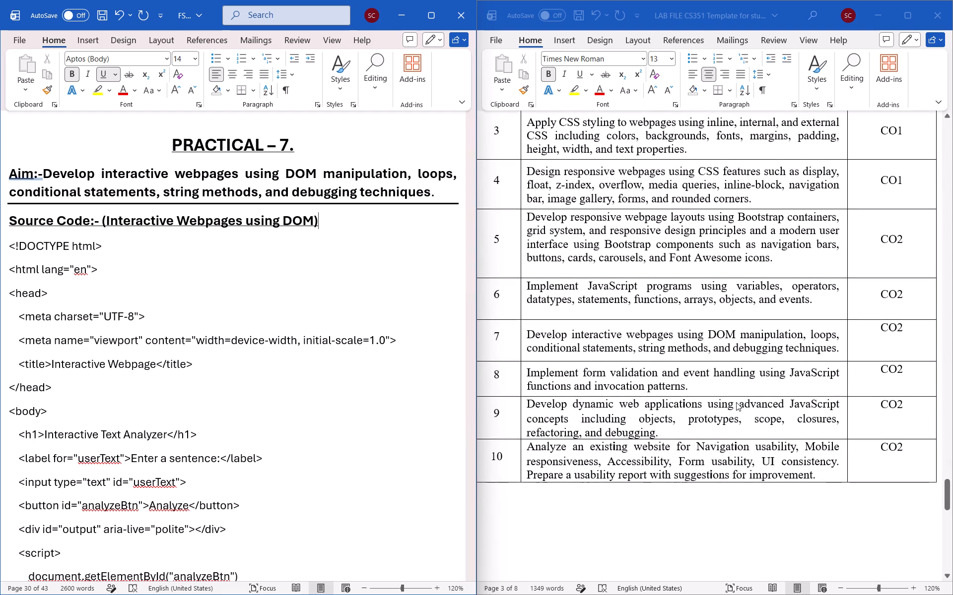
scroll(736, 402, down, 1)
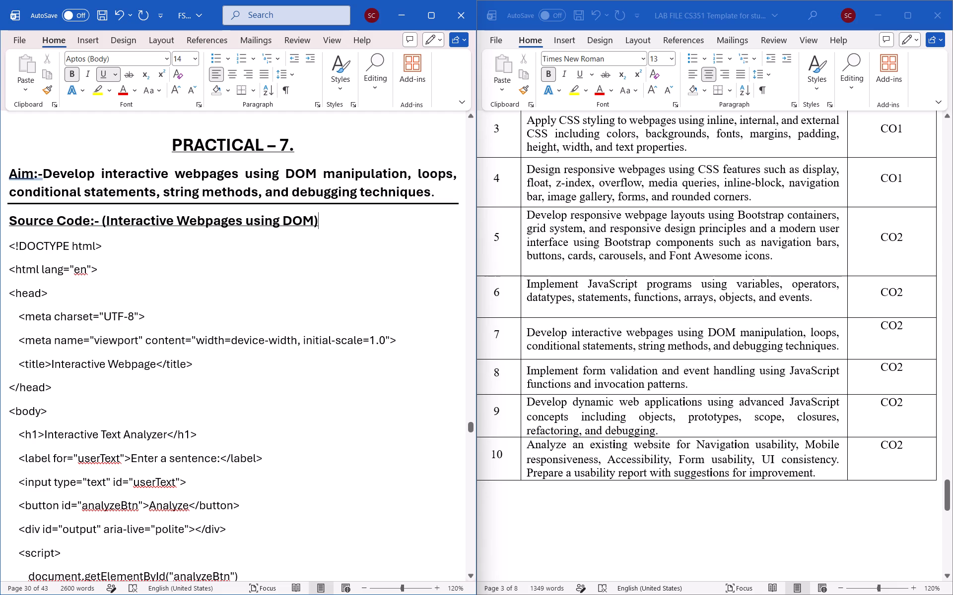
scroll(407, 221, down, 2)
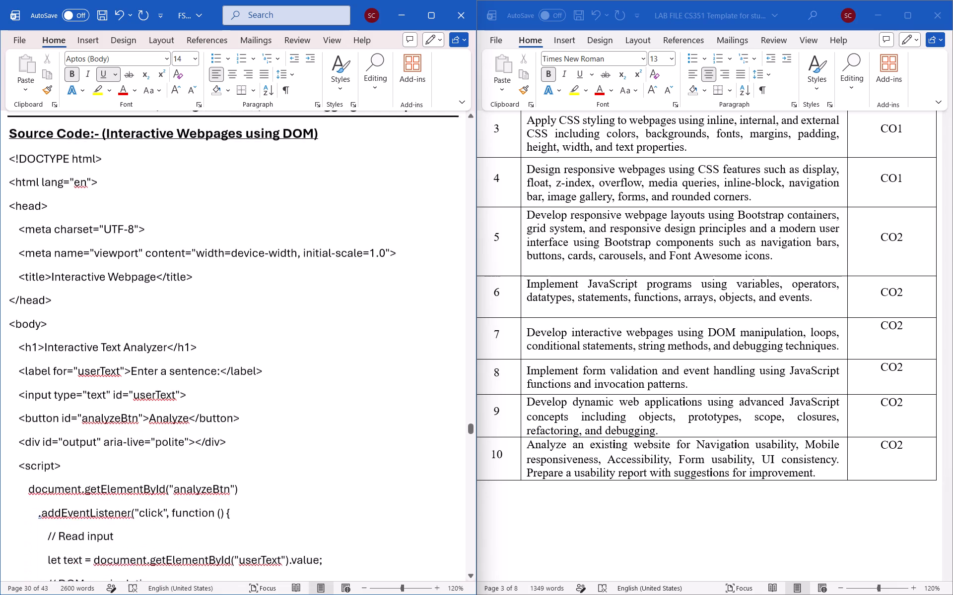
scroll(407, 221, down, 5)
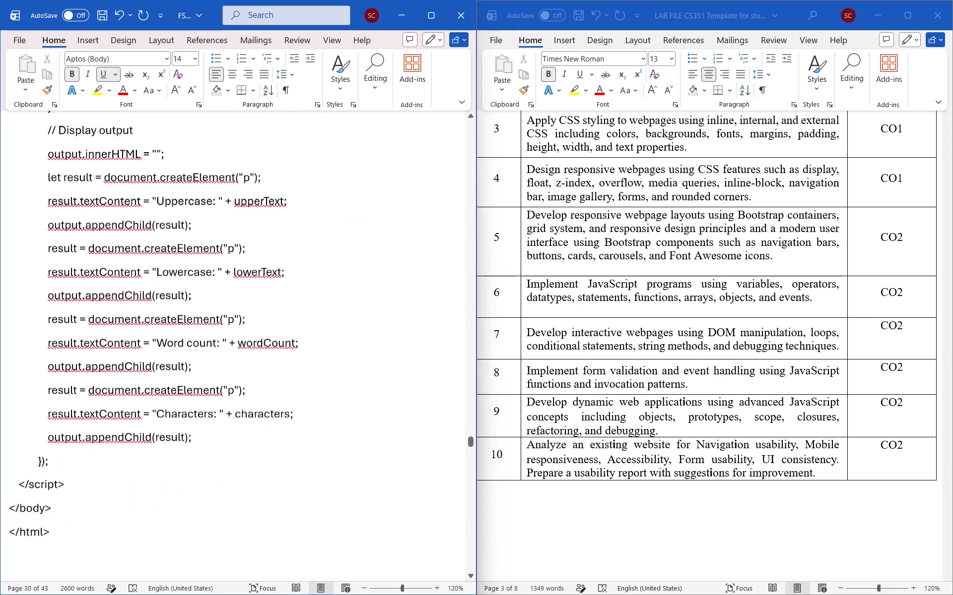
scroll(407, 221, down, 6)
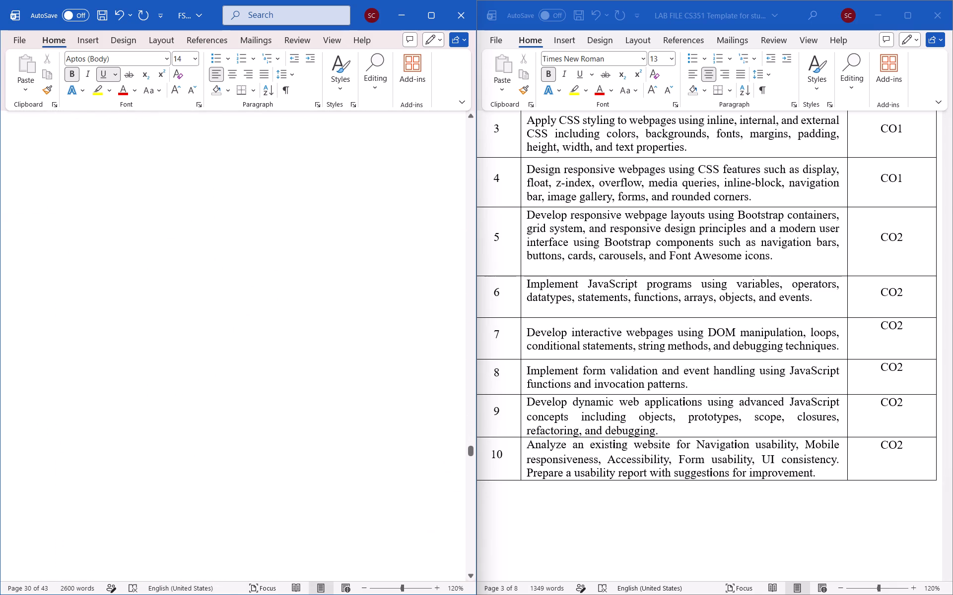
scroll(407, 221, down, 3)
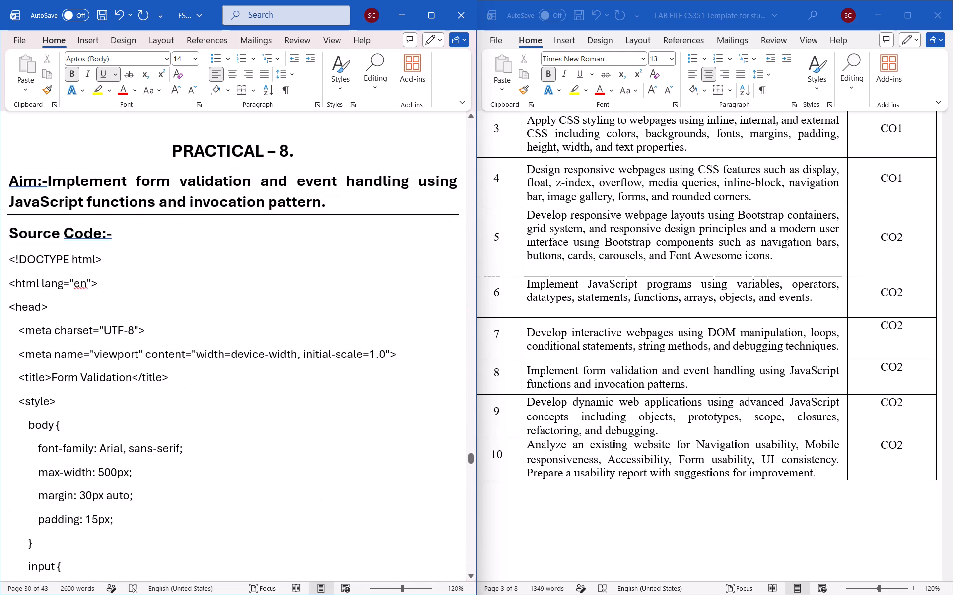
click(232, 240)
key(shift+space)
text((*)
key(BackSpace)
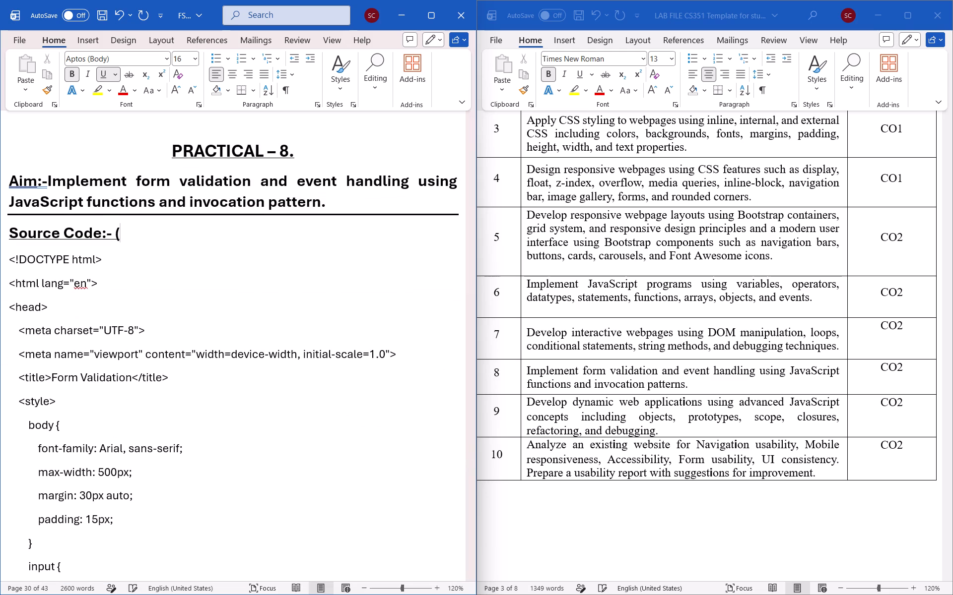
text(FOR)
key(BackSpace)
text(orn)
key(BackSpace)
key(m)
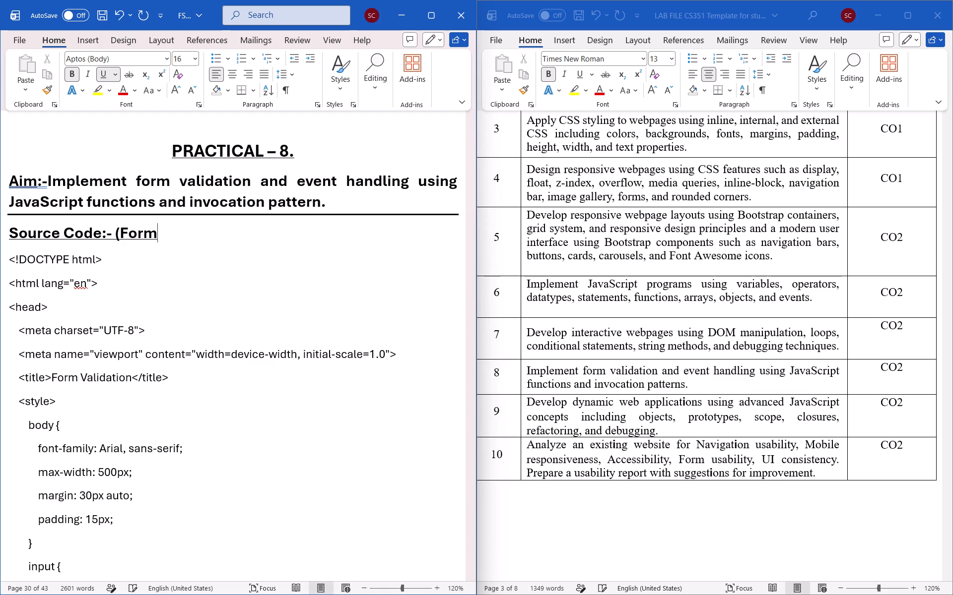
key(space)
key(v)
text(ak)
key(BackSpace)
text(lid)
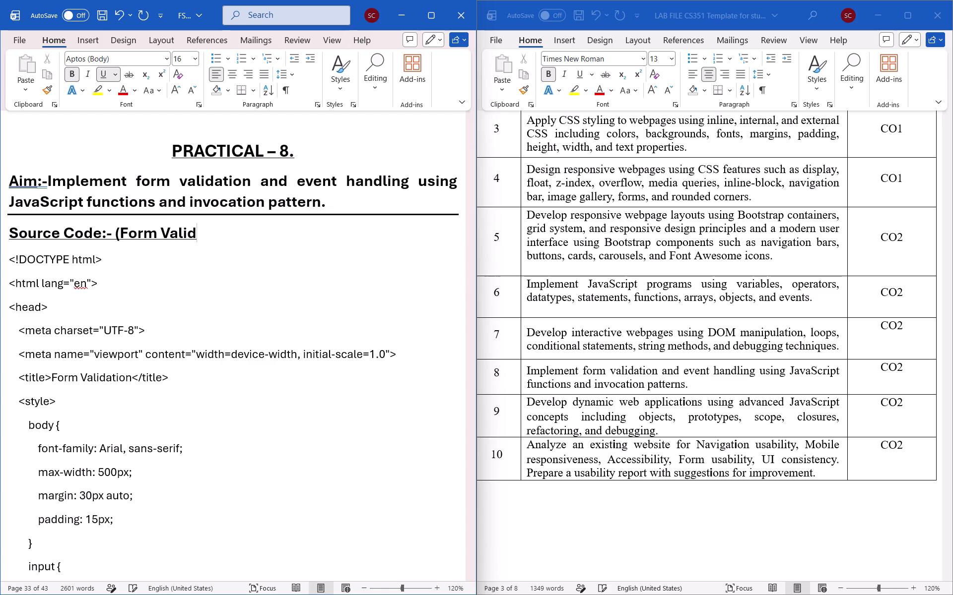
text(ation)
key(shift+parenright)
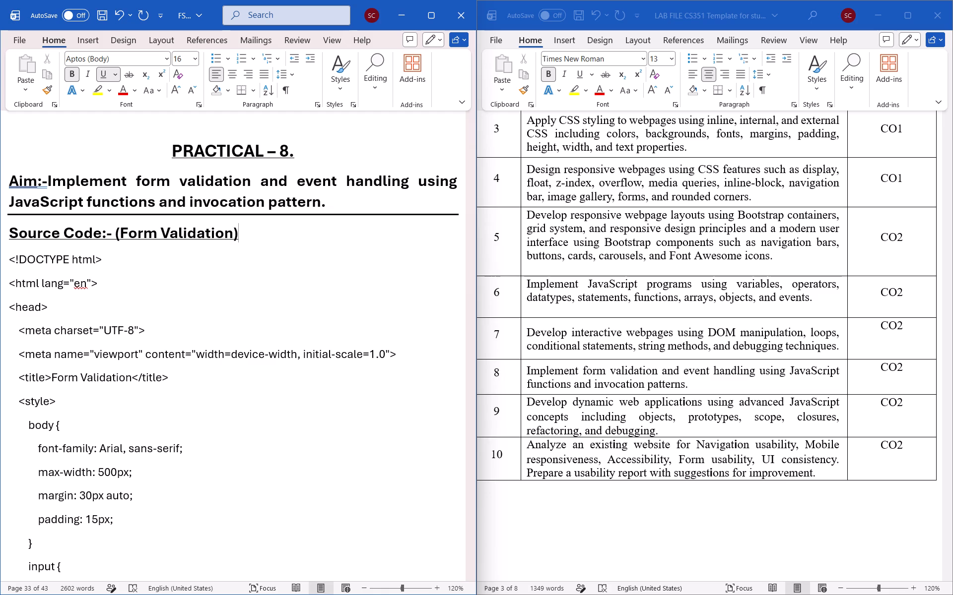
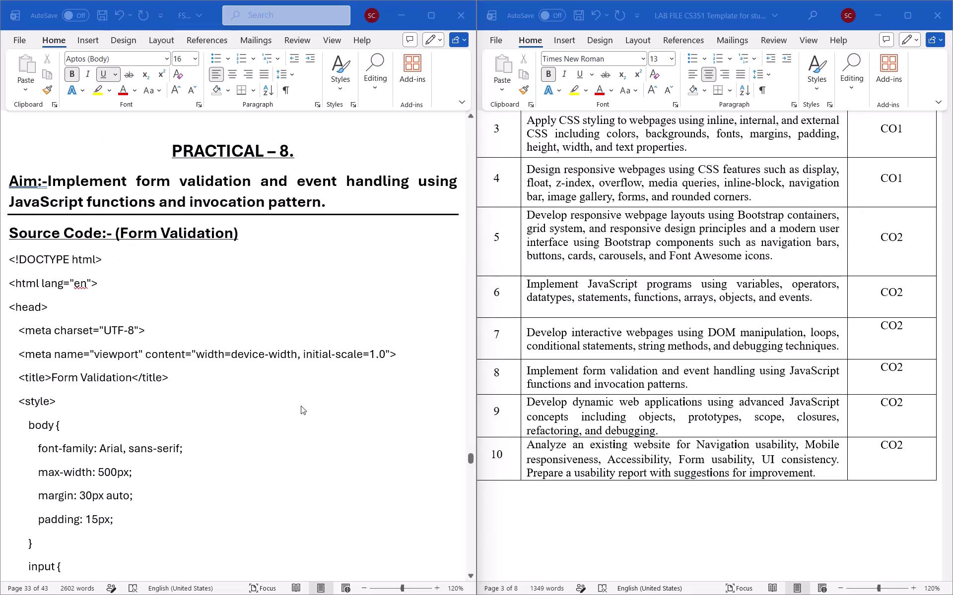
Extend the title in Practical 8's Source Code heading so it reads "(Form Validation and Event Handling)".
scroll(237, 453, down, 1)
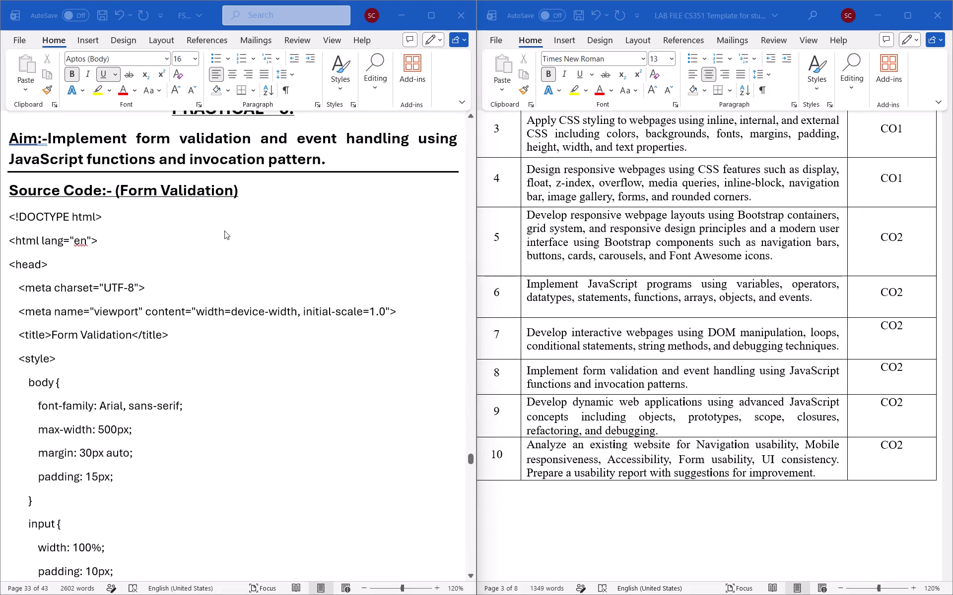
double_click(230, 190)
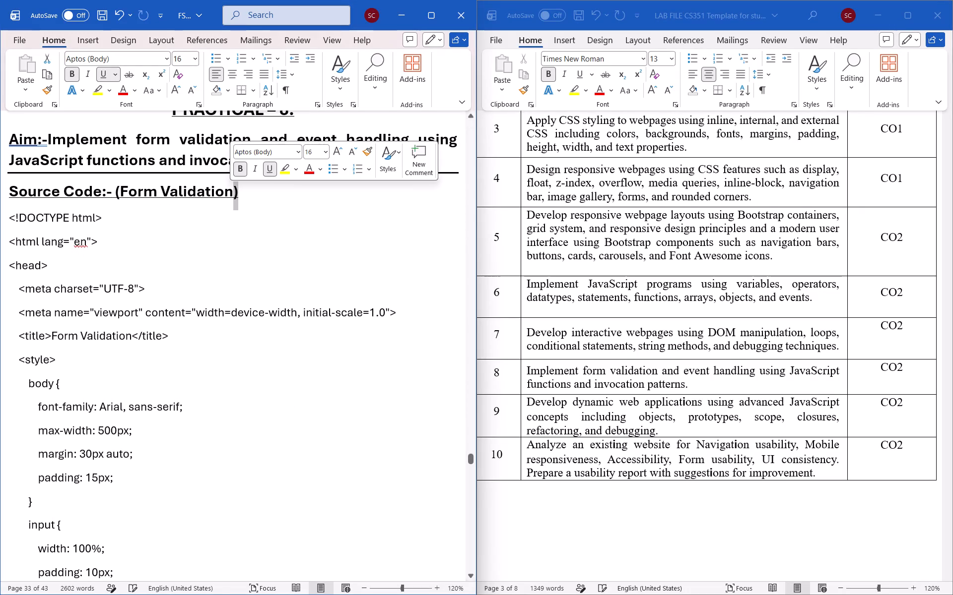
click(230, 190)
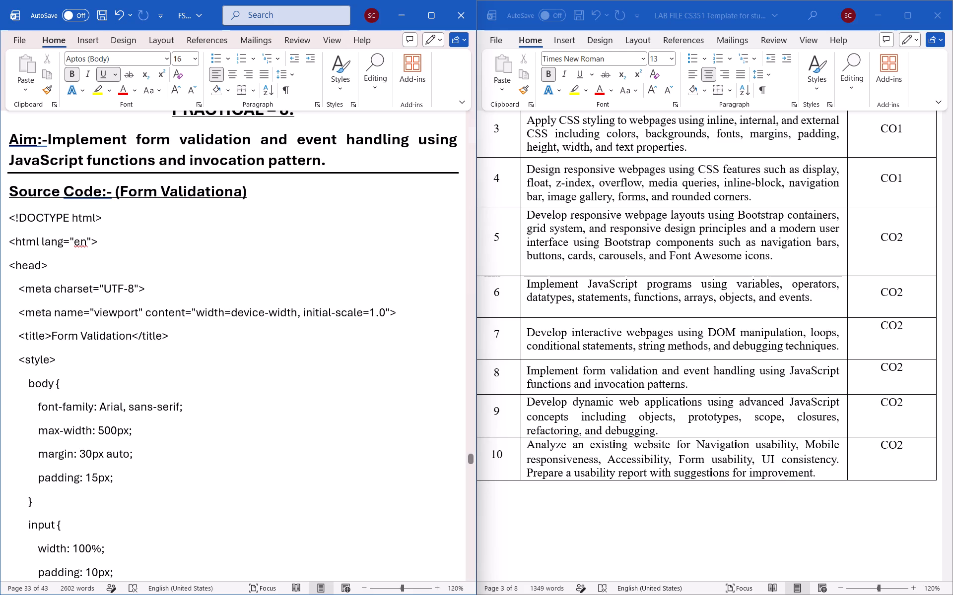
key(BackSpace)
key(BackSpace)
key(BackSpace)
key(BackSpace)
key(space)
text(ANS)
key(BackSpace)
key(BackSpace)
text(and)
key(space)
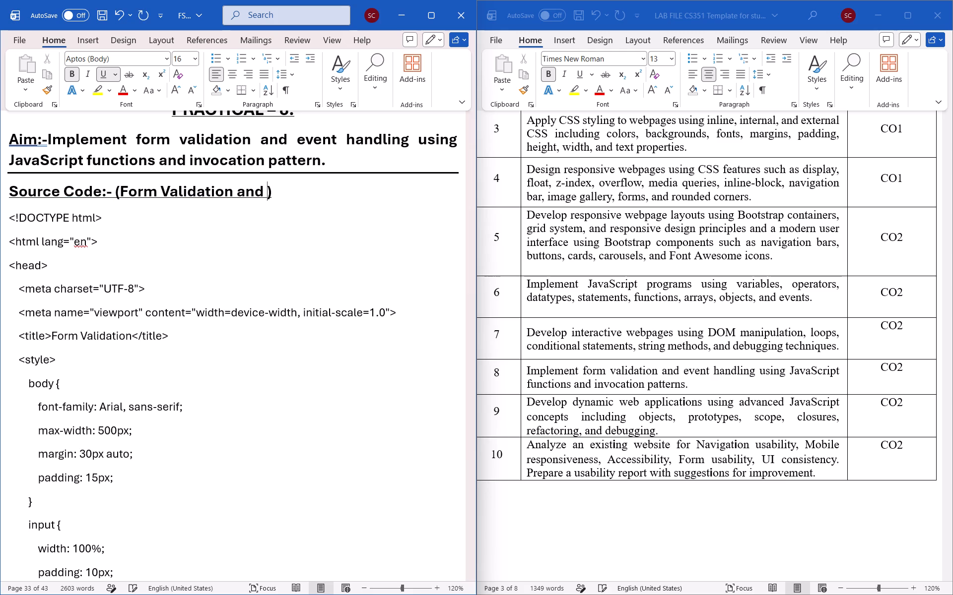
key(e)
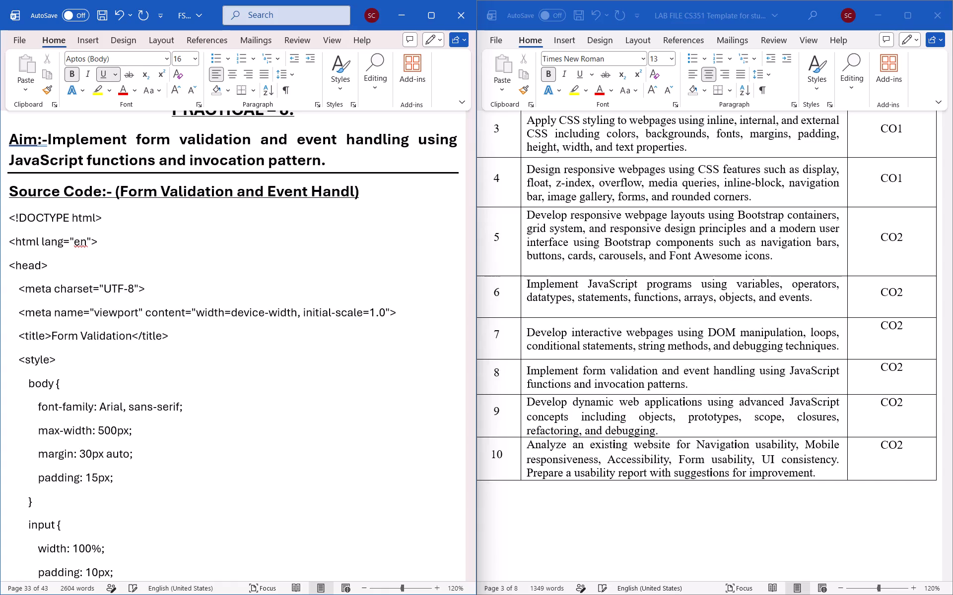
Add a space after the "Source Code:-" heading of Practical 9.
scroll(265, 258, down, 9)
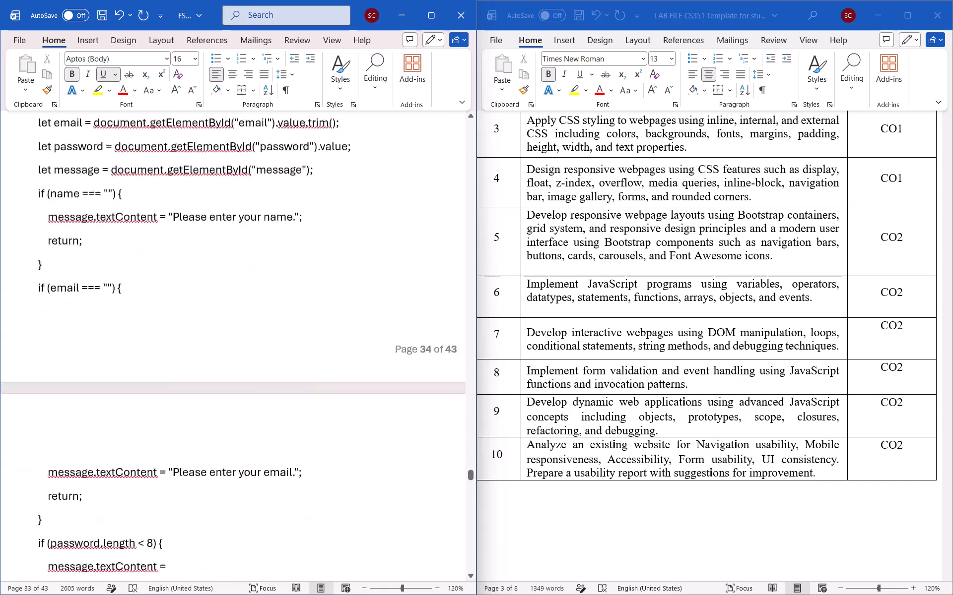
scroll(265, 258, down, 7)
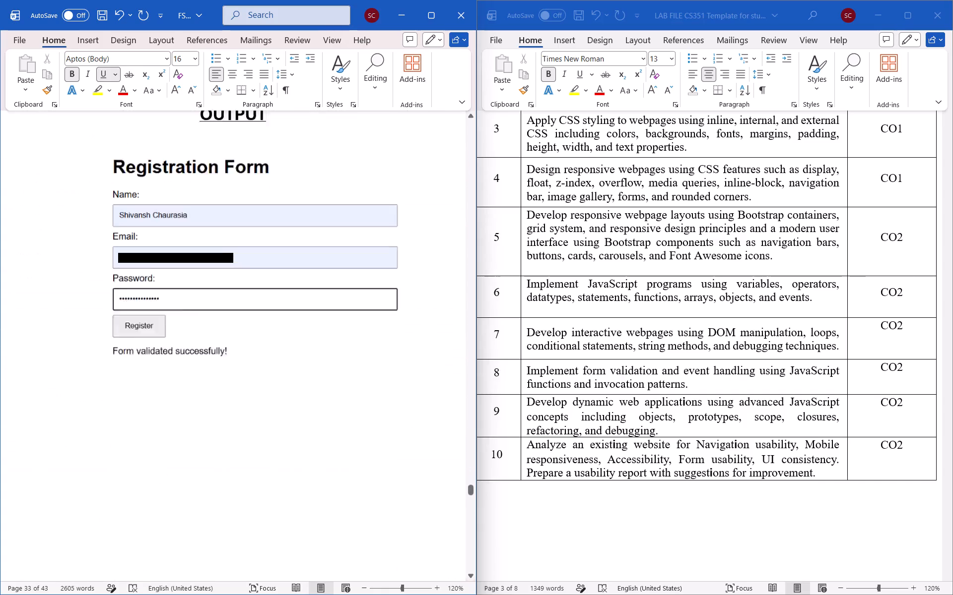
scroll(265, 258, down, 6)
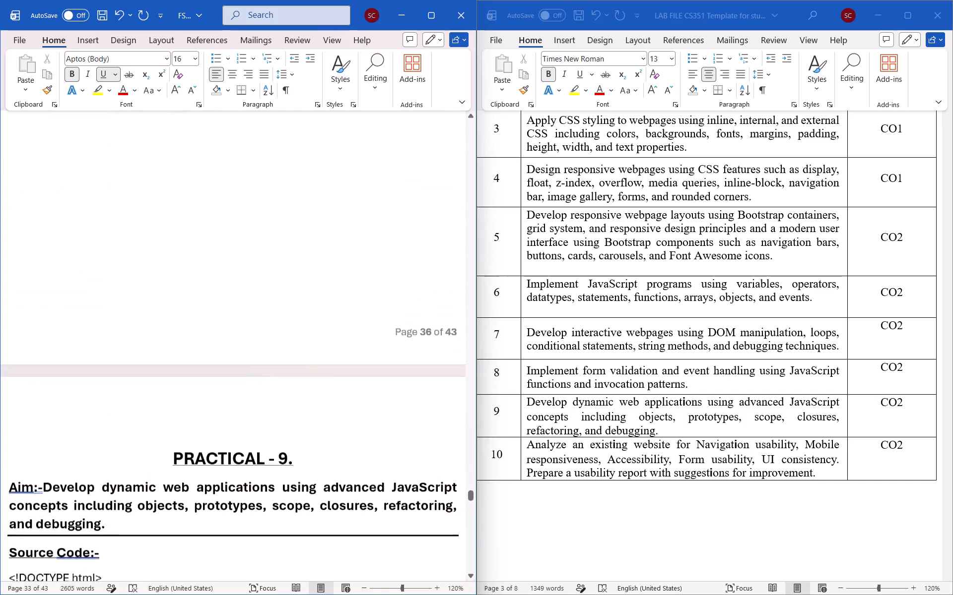
scroll(265, 258, down, 1)
scroll(265, 258, up, 1)
click(136, 315)
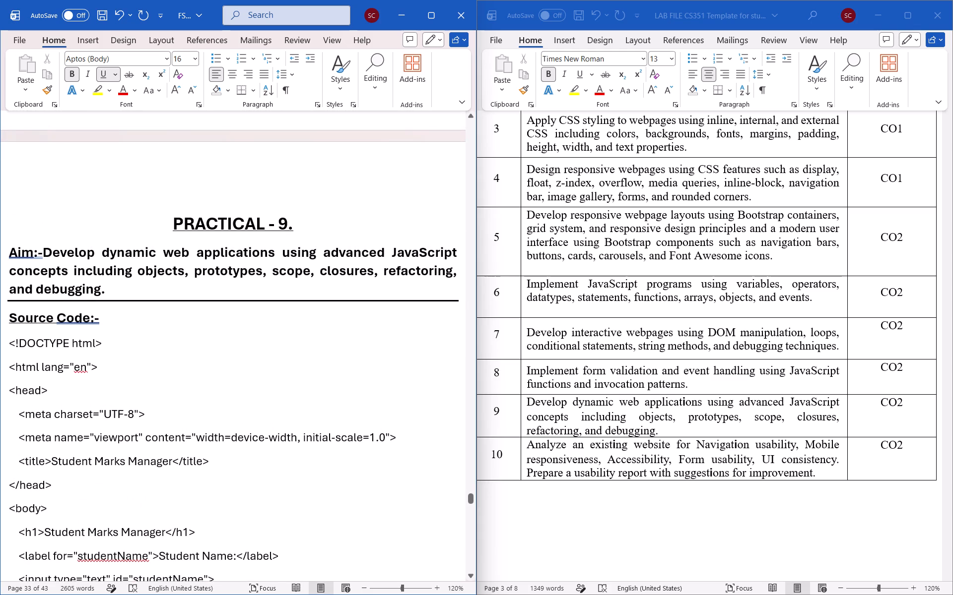
key(space)
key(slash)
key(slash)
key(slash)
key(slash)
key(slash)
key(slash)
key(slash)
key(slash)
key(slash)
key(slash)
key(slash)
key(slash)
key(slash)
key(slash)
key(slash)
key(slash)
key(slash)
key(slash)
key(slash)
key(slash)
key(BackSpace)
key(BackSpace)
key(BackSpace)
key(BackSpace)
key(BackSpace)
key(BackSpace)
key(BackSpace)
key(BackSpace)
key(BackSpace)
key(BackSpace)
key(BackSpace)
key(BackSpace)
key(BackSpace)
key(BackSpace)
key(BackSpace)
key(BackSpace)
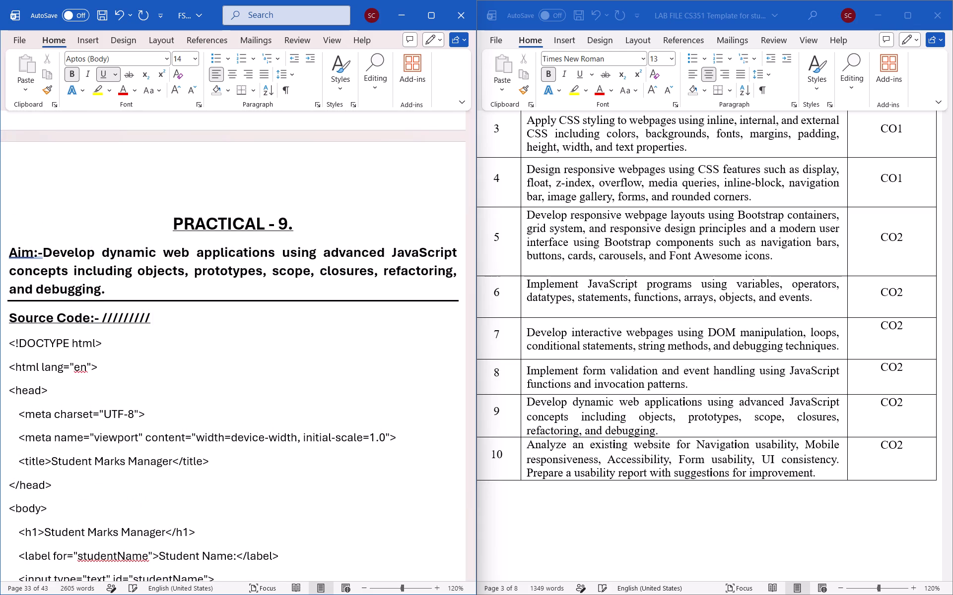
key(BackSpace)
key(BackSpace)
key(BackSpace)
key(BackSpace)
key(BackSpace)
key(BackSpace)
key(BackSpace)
Add "(Dynamic Web applications)" after the "Source Code:-" heading of Practical 9.
text(())
key(Left)
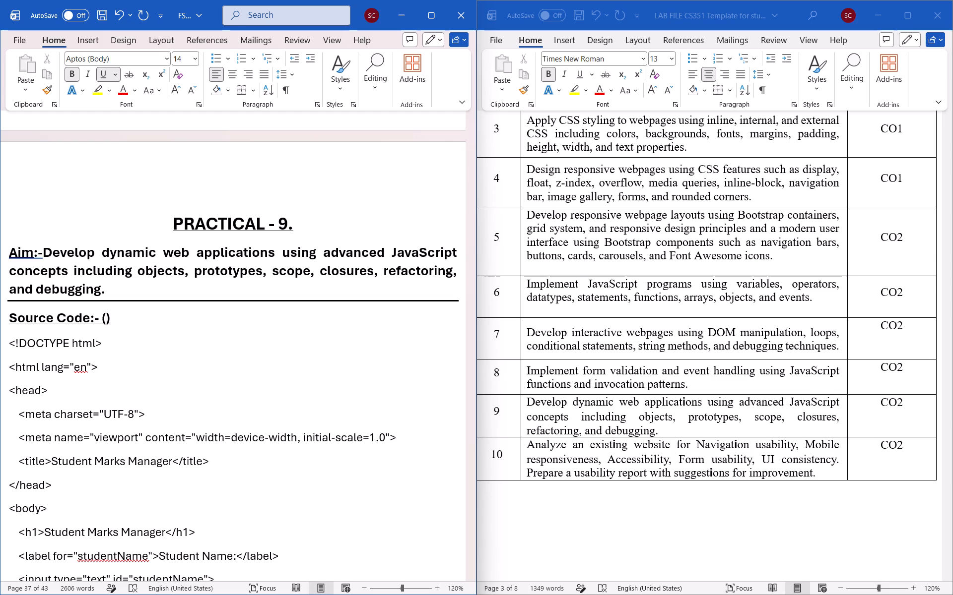
key(d)
text(yna)
text(eb)
key(space)
key(a)
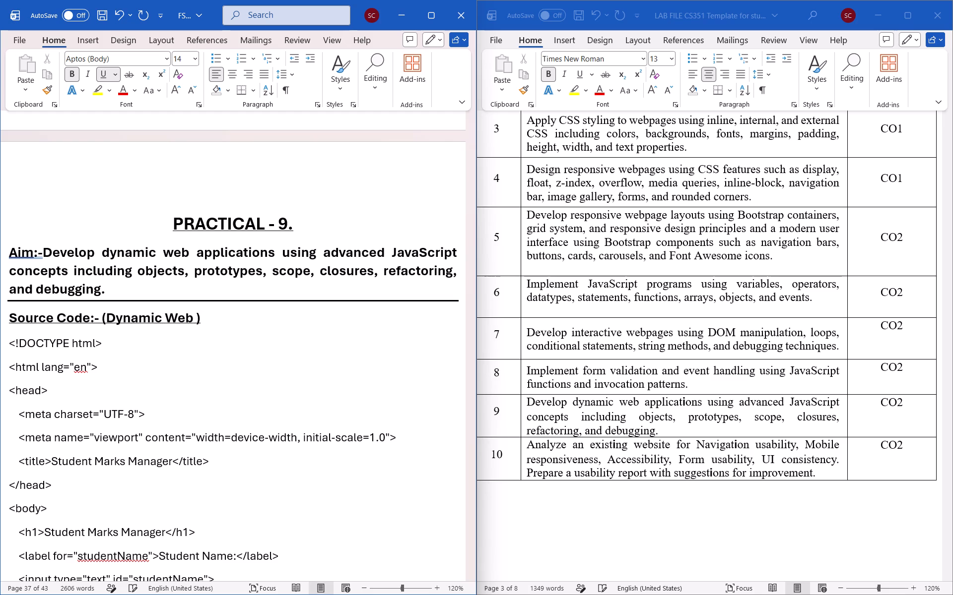
key(BackSpace)
text(applications using)
key(space)
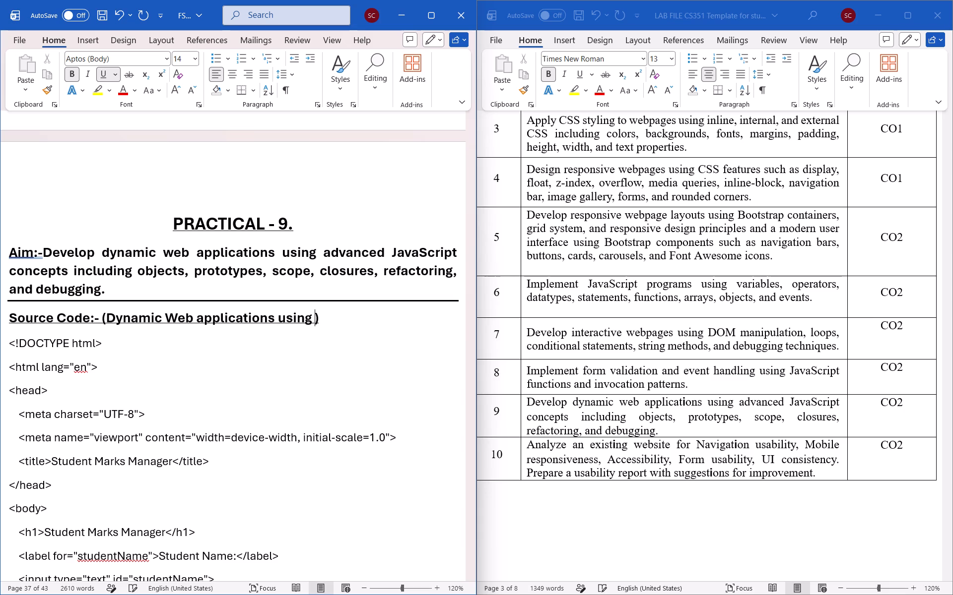
key(BackSpace)
key(BackSpace)
key(BackSpace)
key(BackSpace)
key(BackSpace)
key(BackSpace)
key(BackSpace)
Look through the rest of Practical 9 and Practical 10's usability report to the end of the document.
scroll(136, 315, down, 7)
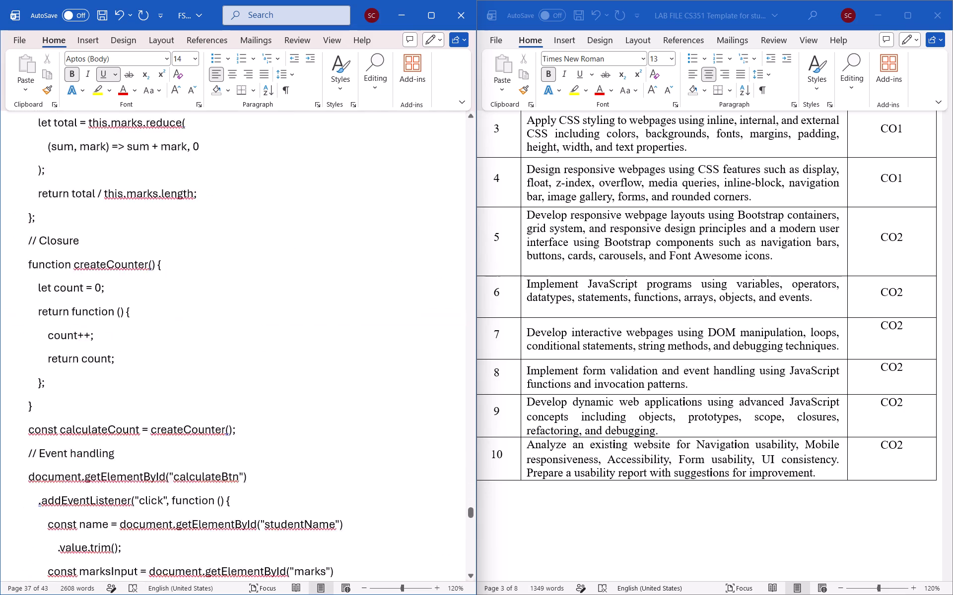
scroll(136, 315, down, 6)
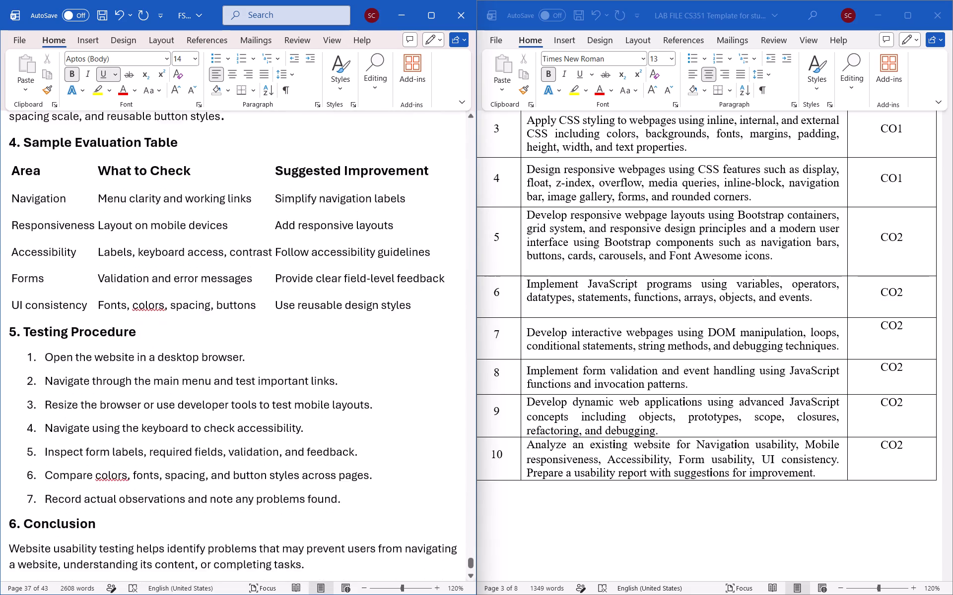
scroll(136, 315, up, 2)
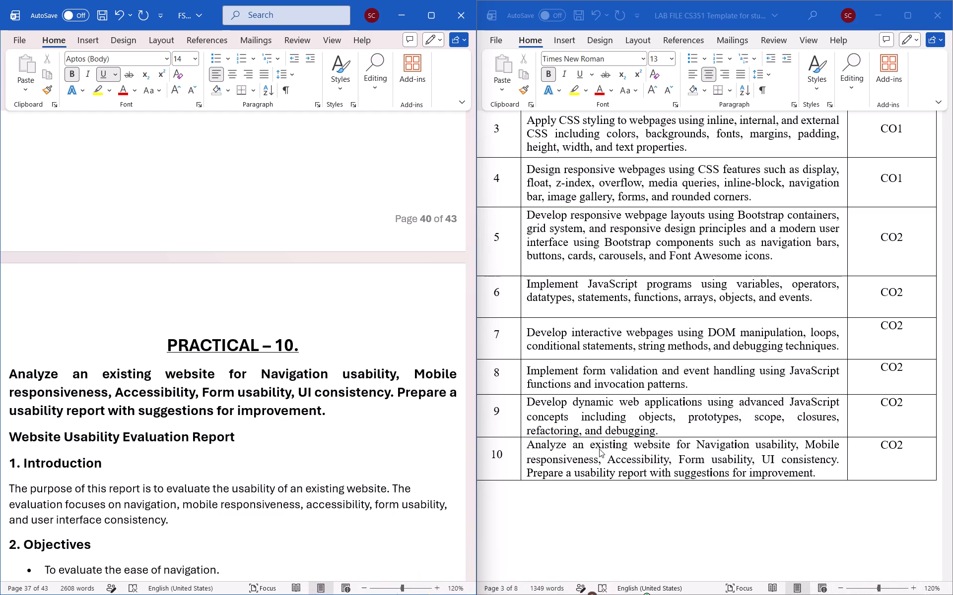
click(359, 411)
scroll(359, 411, down, 10)
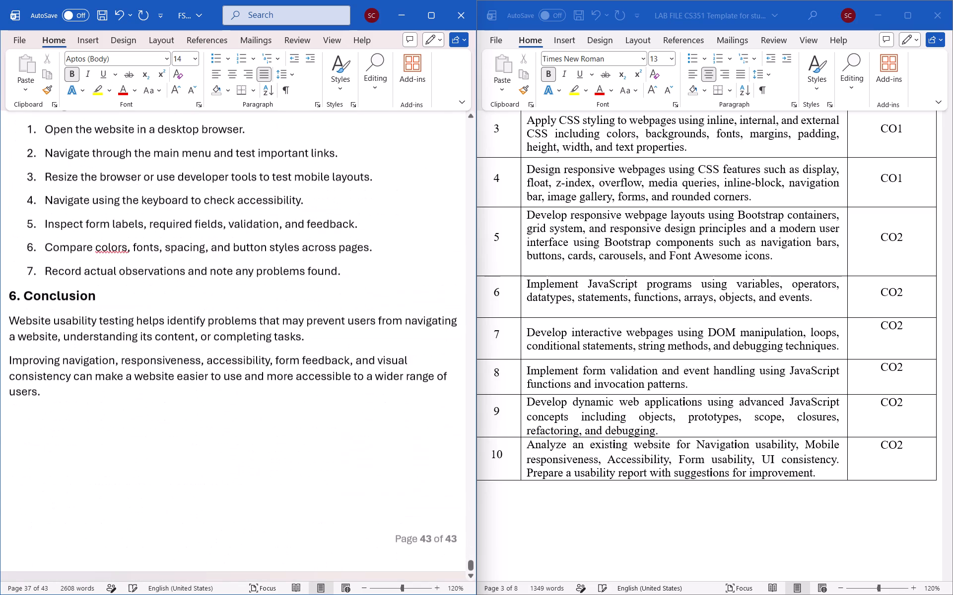
scroll(359, 411, down, 1)
Underline "(Personal Portfolio)" in Practical 1's Source Code heading.
scroll(359, 411, up, 20)
scroll(359, 411, up, 13)
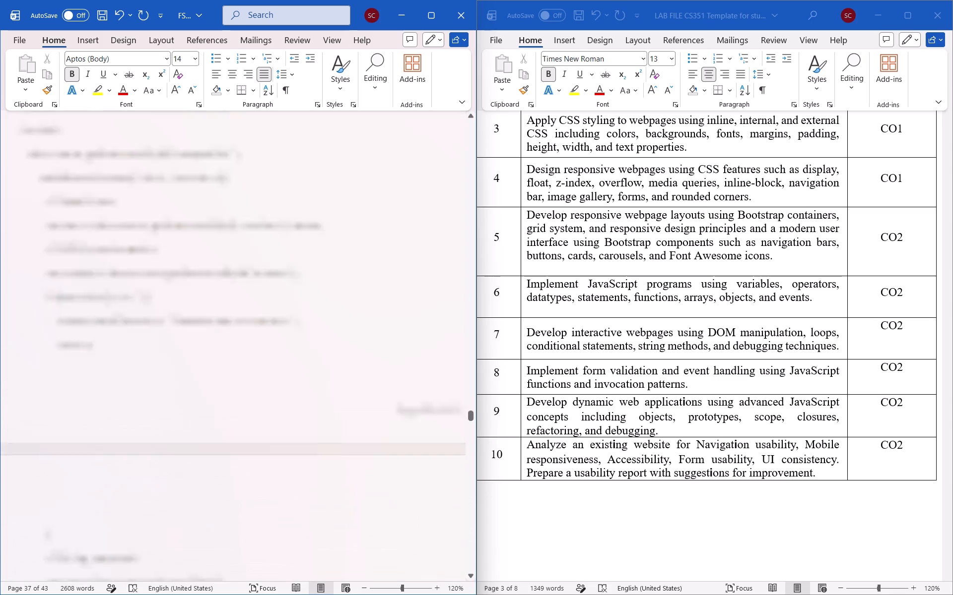
scroll(359, 411, up, 3)
scroll(359, 411, down, 20)
scroll(359, 411, down, 20)
scroll(359, 411, up, 20)
scroll(359, 411, up, 5)
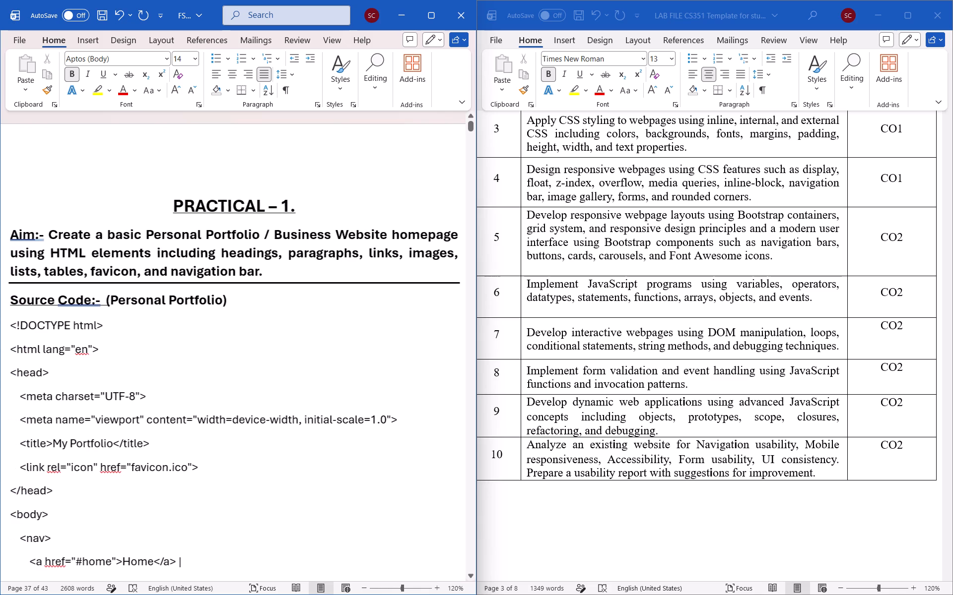
double_click(131, 305)
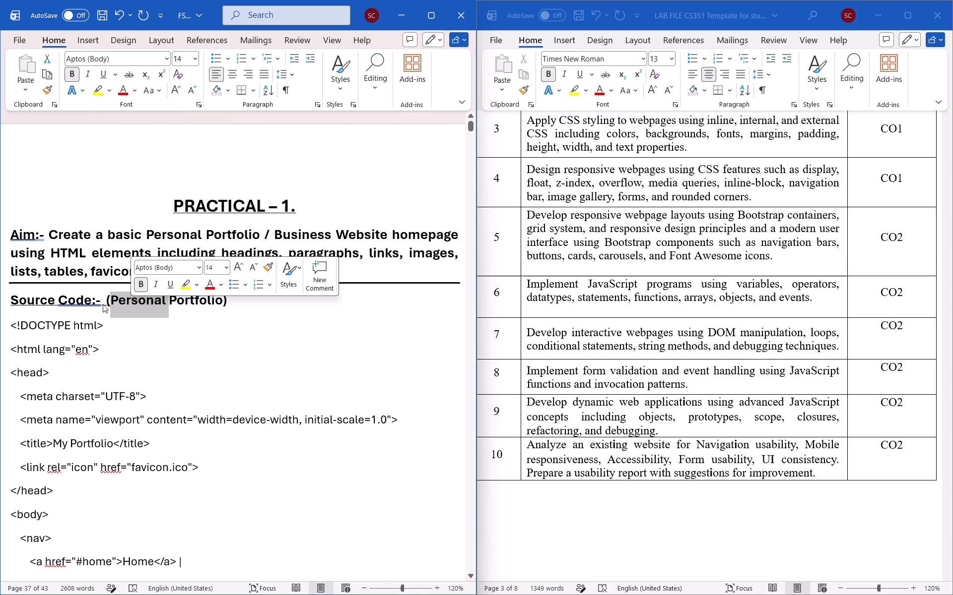
click(100, 302)
click(106, 297)
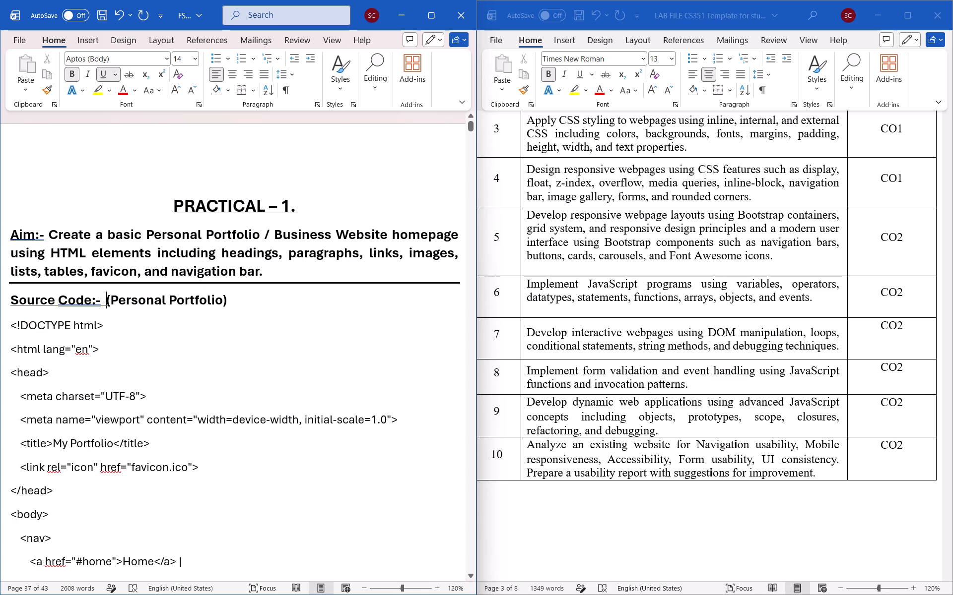
drag(107, 298, 231, 294)
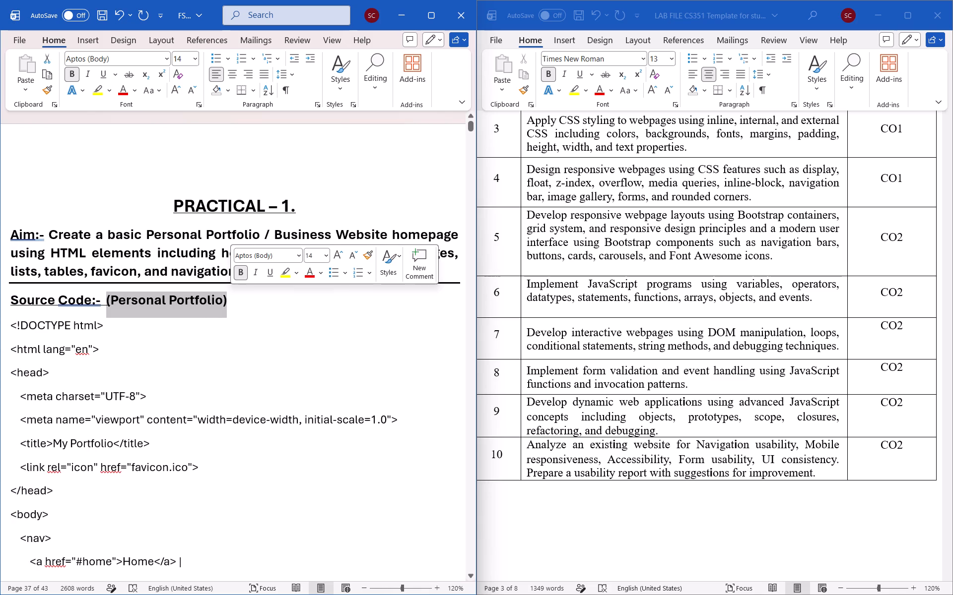
click(273, 279)
click(273, 272)
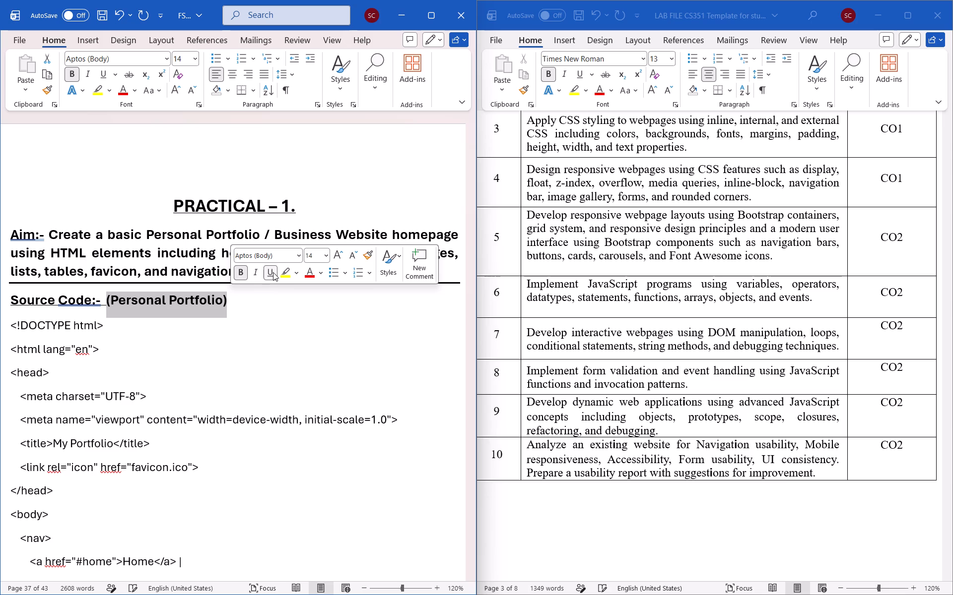
click(273, 272)
click(273, 272)
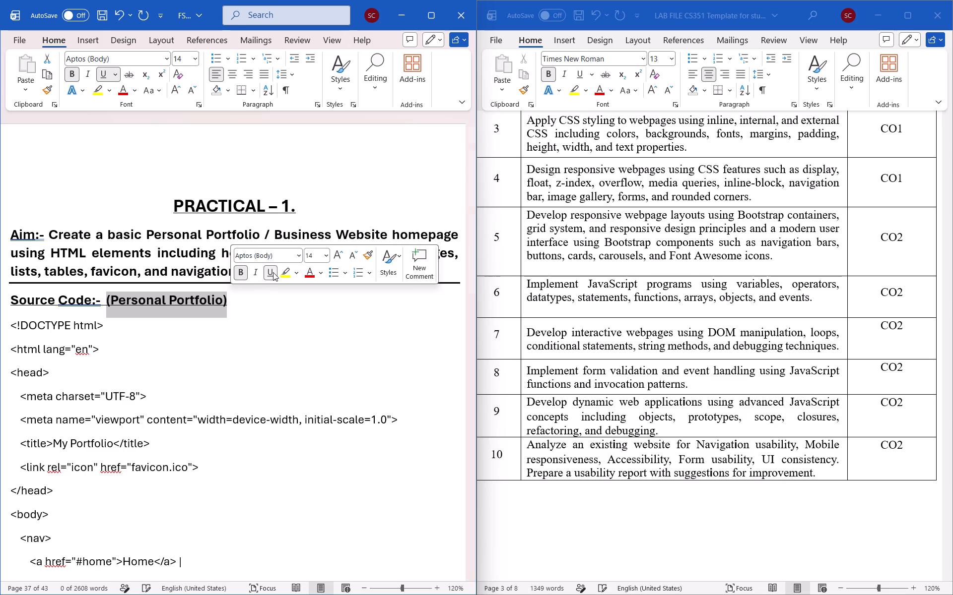
click(264, 289)
click(257, 316)
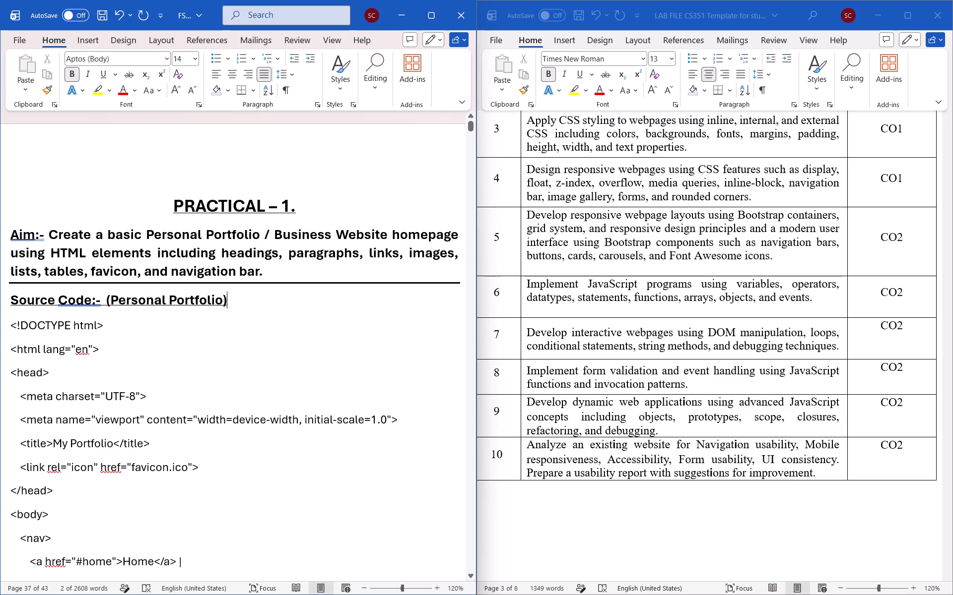
Save the FSD File document.
scroll(257, 316, down, 1)
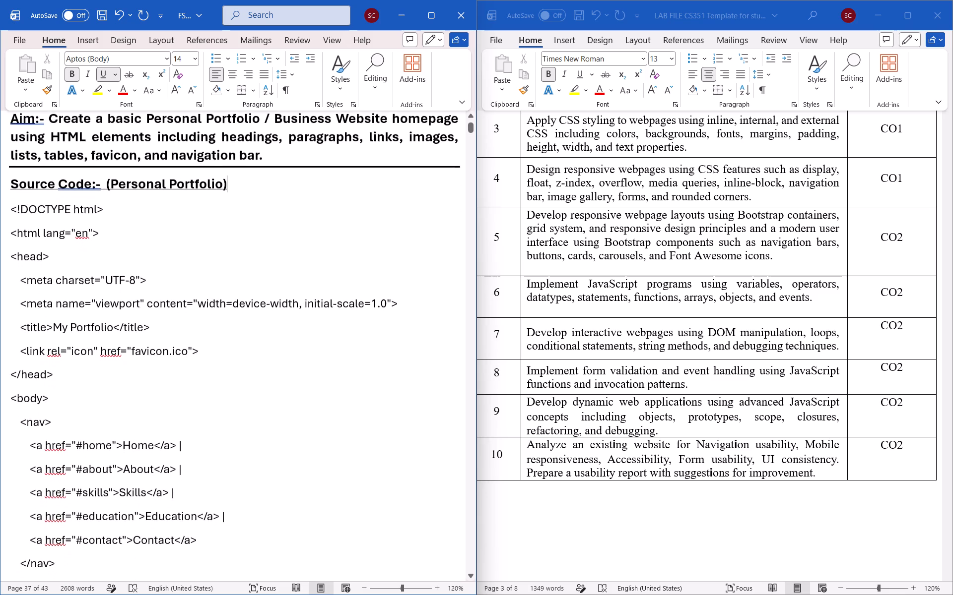
scroll(257, 316, up, 3)
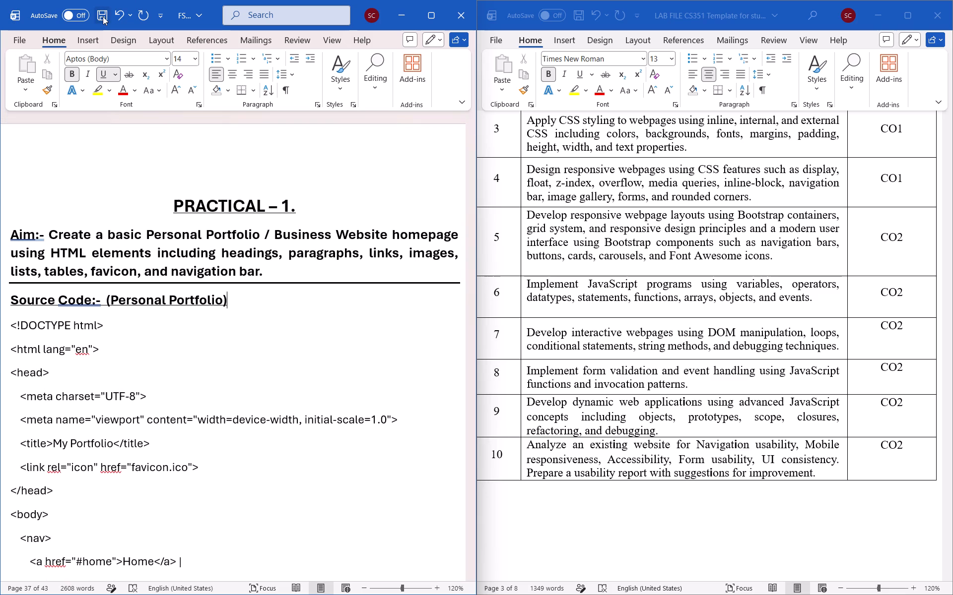
click(103, 16)
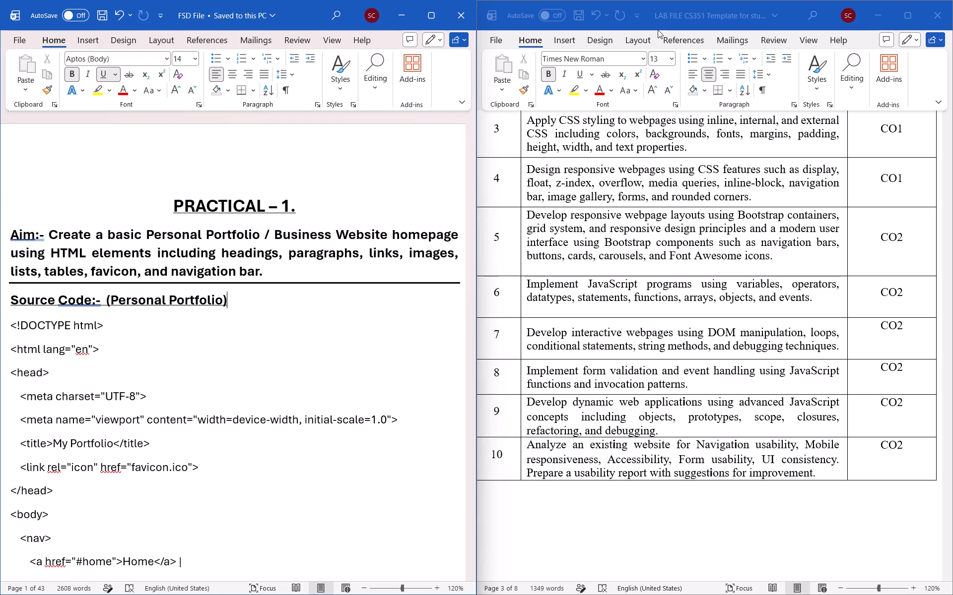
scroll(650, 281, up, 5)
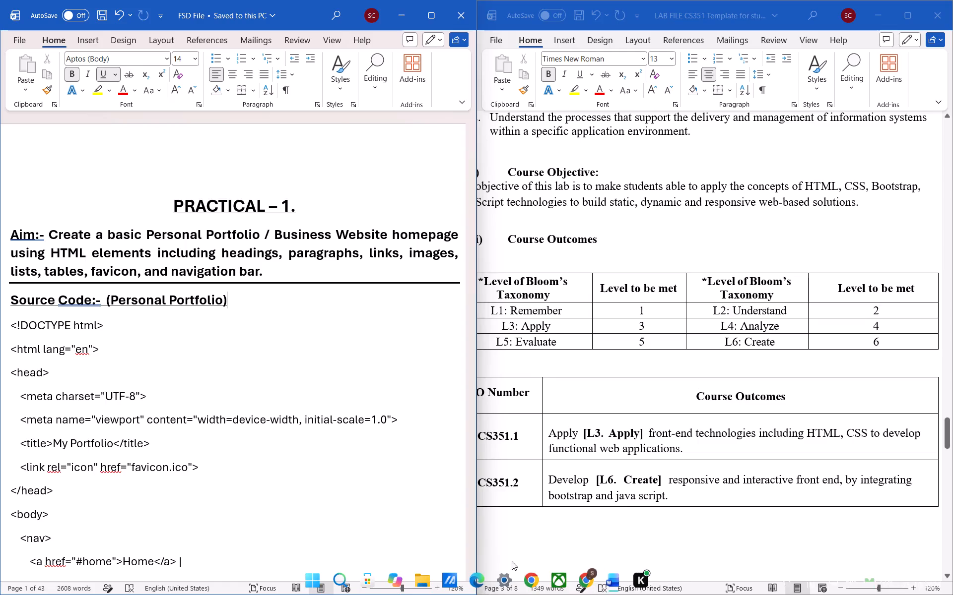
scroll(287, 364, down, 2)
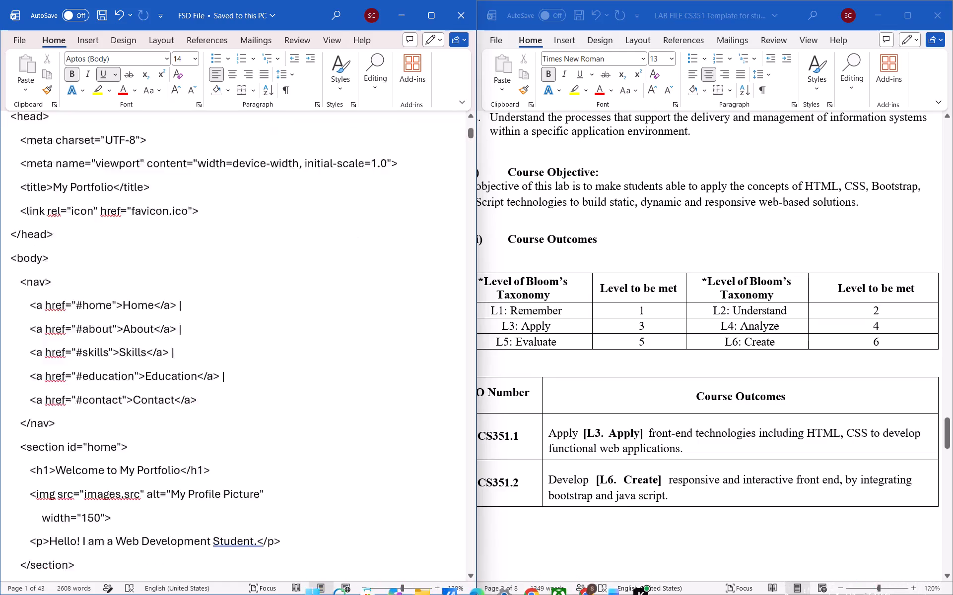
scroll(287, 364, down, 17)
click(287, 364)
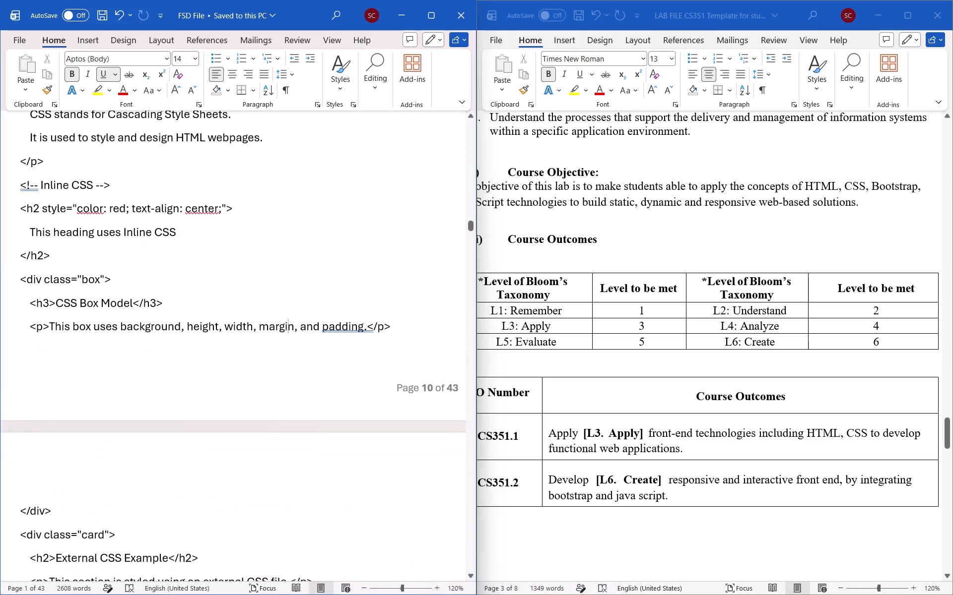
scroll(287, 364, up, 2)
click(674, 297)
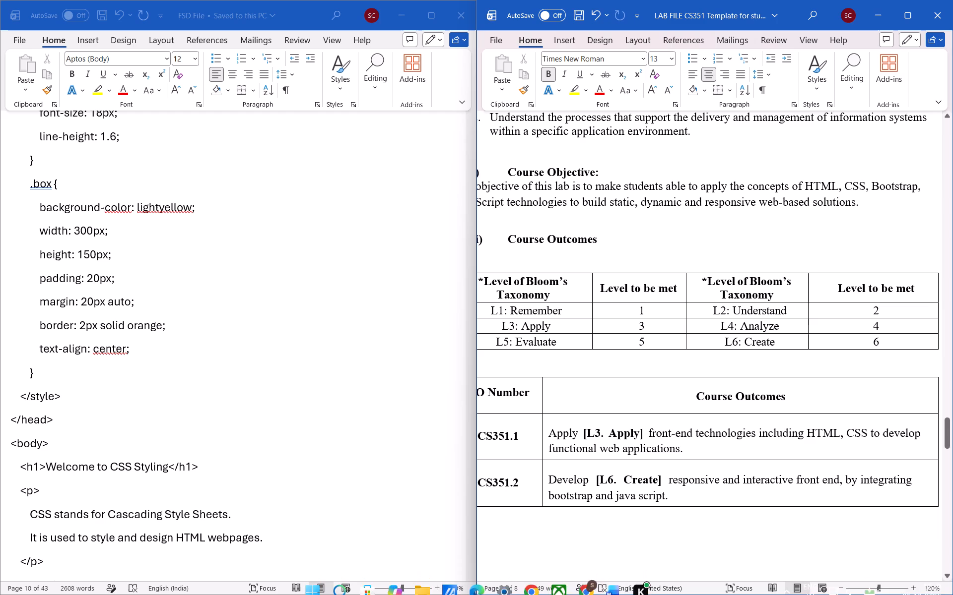
Show the previews of the open document windows.
click(616, 581)
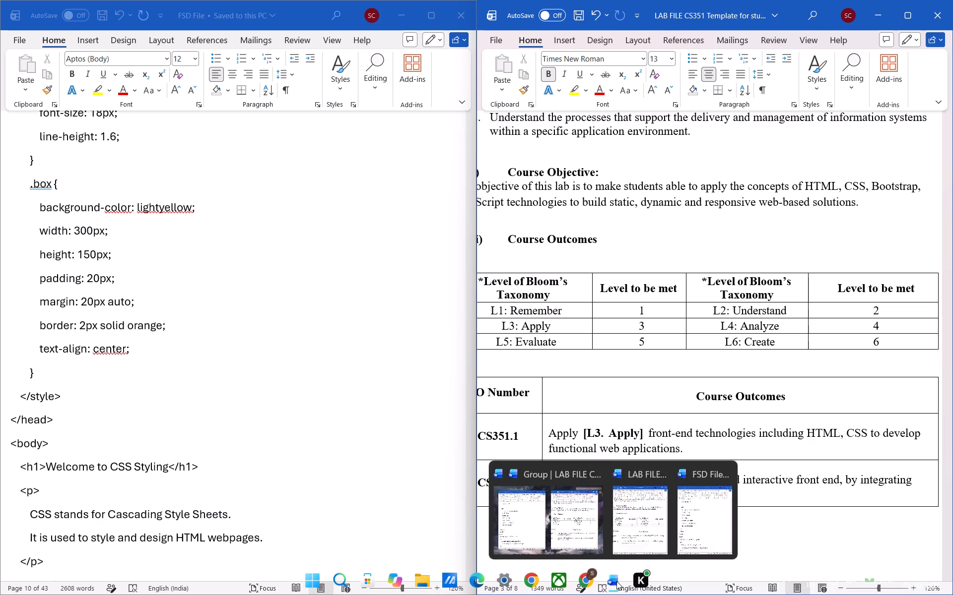
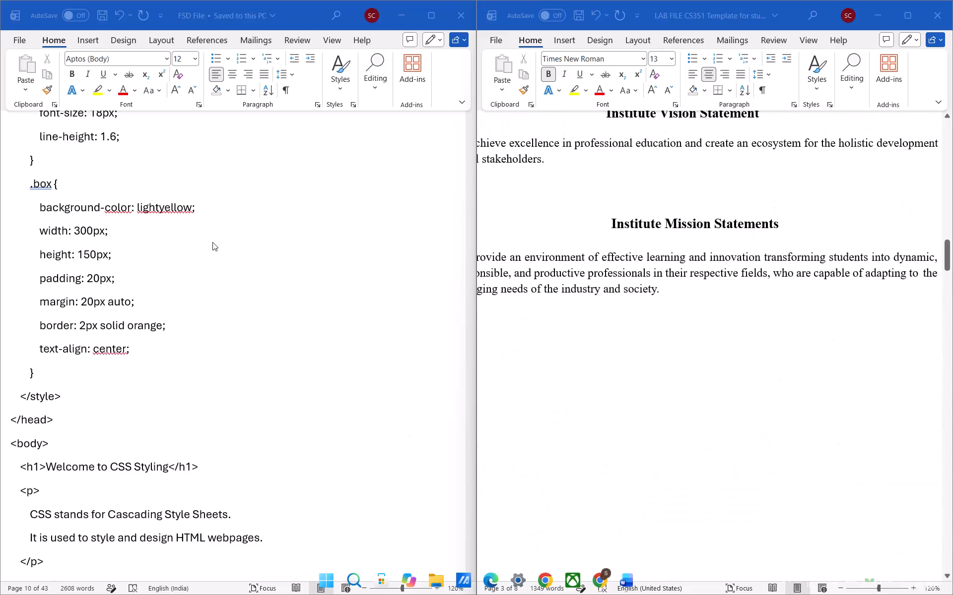
Check FSD File from Practical 1's heading to Practical 10's report, and back to Practical 9's Source Code heading.
scroll(212, 242, up, 1)
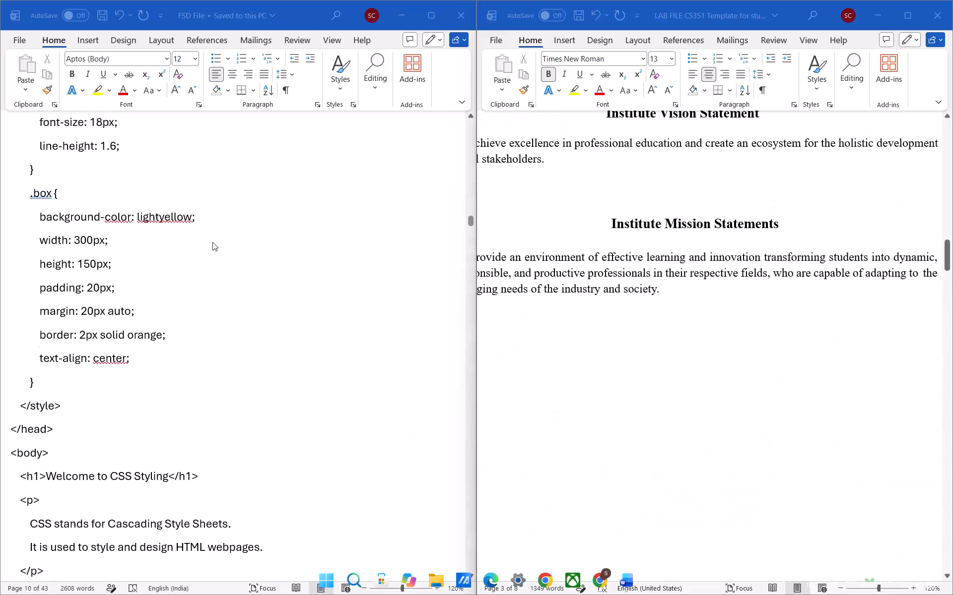
scroll(212, 242, up, 19)
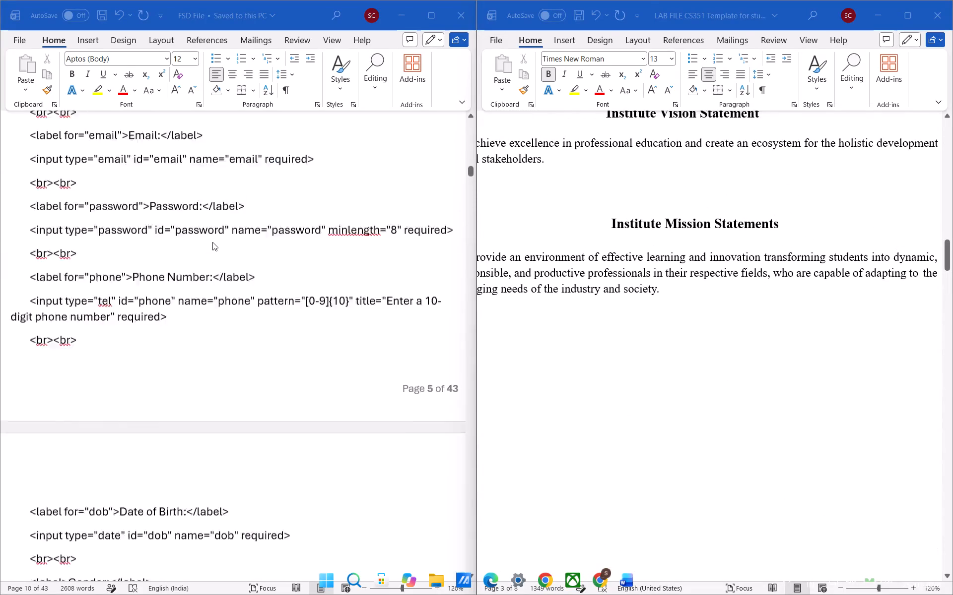
scroll(212, 242, up, 16)
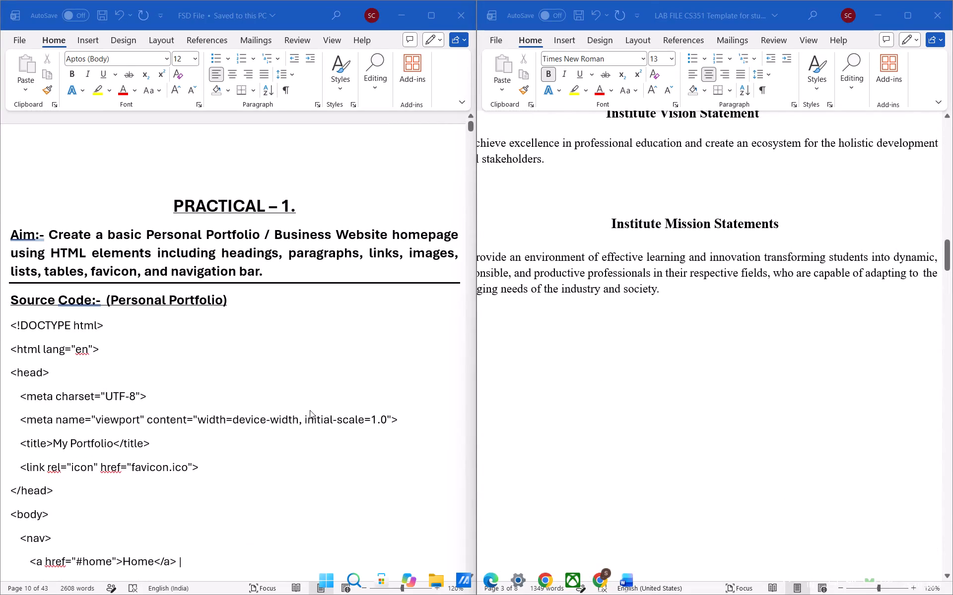
scroll(310, 410, down, 20)
scroll(310, 410, down, 14)
scroll(310, 410, down, 20)
scroll(310, 410, down, 3)
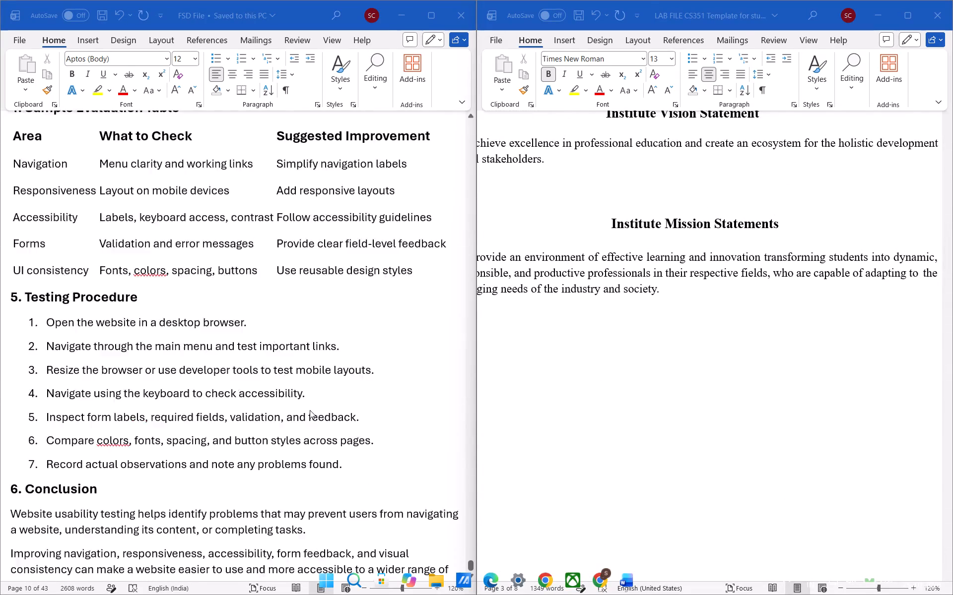
scroll(310, 410, down, 20)
scroll(310, 410, up, 16)
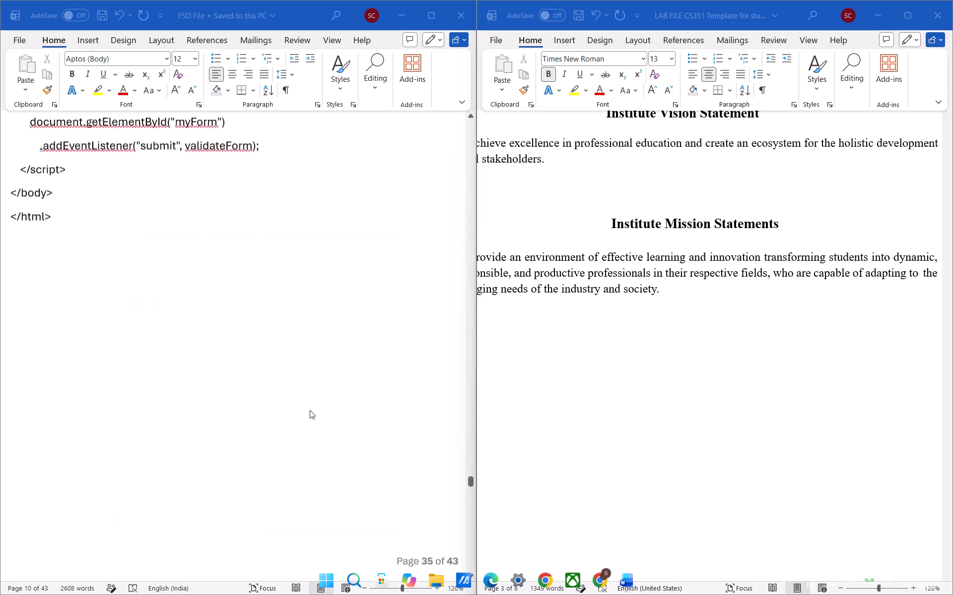
scroll(310, 410, up, 3)
scroll(310, 410, down, 12)
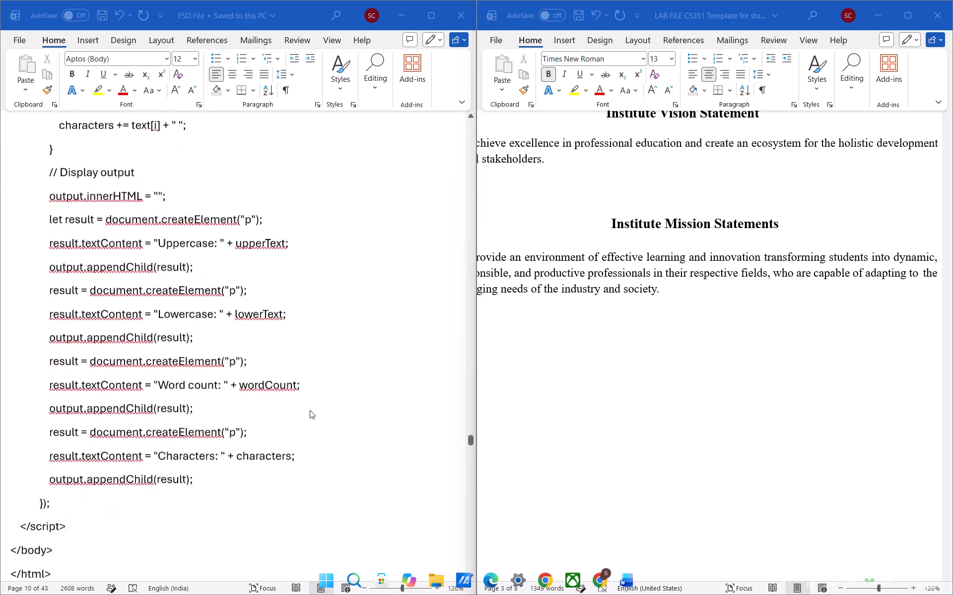
scroll(310, 410, down, 9)
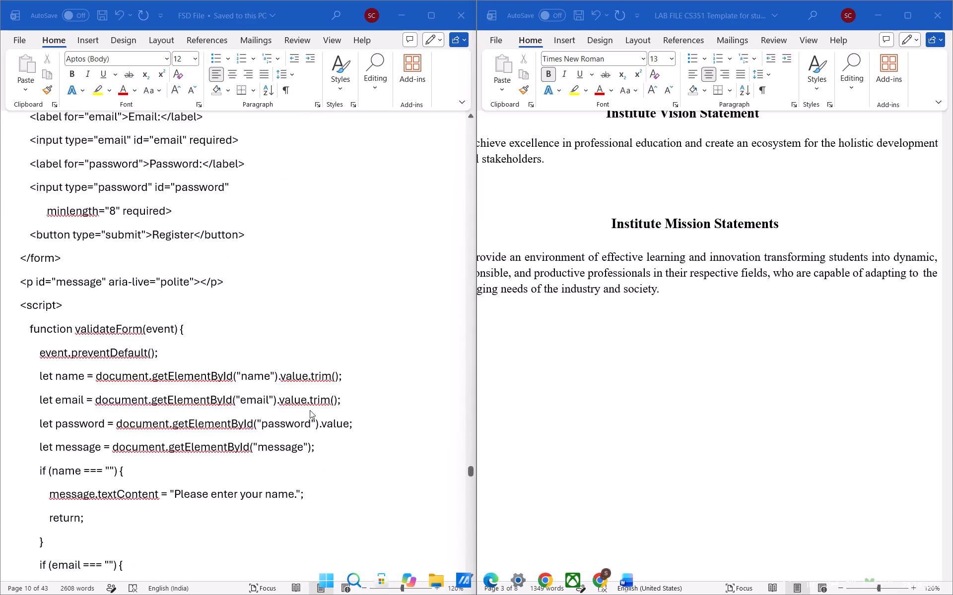
scroll(310, 410, down, 6)
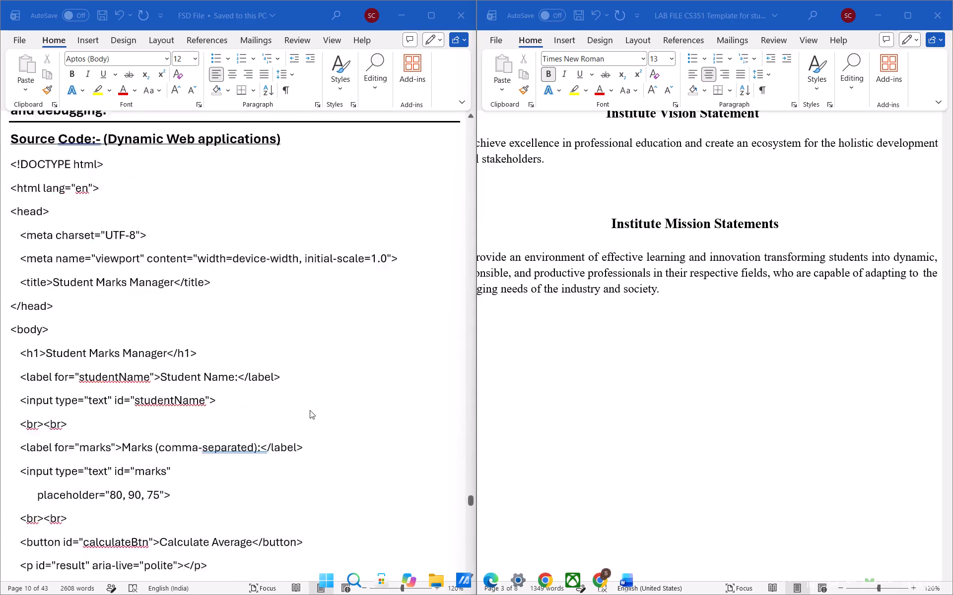
scroll(310, 410, up, 4)
scroll(310, 410, down, 4)
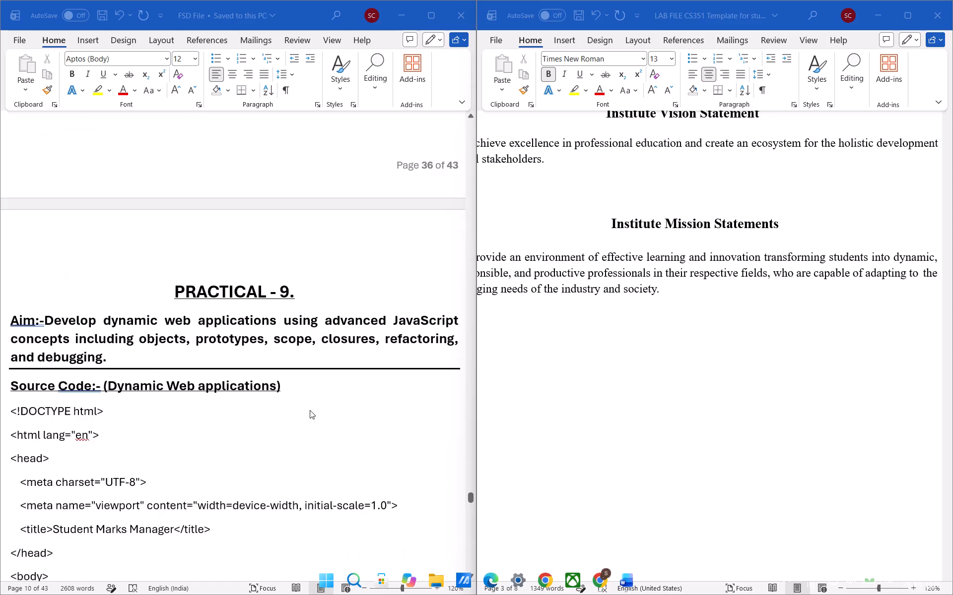
Review the code and output pages of FSD File from Practical 8 back to Practical 5's Source Code heading.
scroll(310, 410, up, 8)
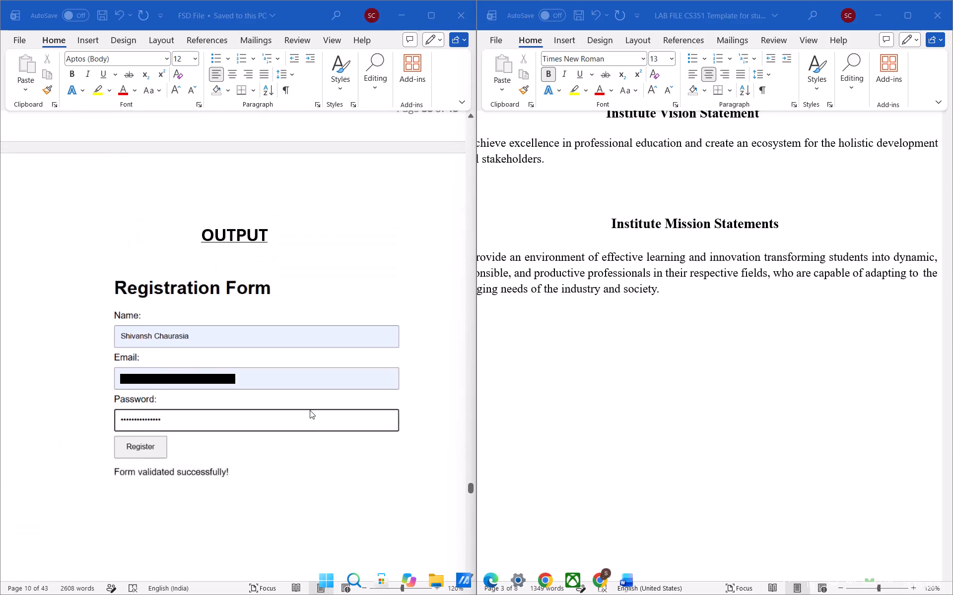
scroll(310, 410, up, 3)
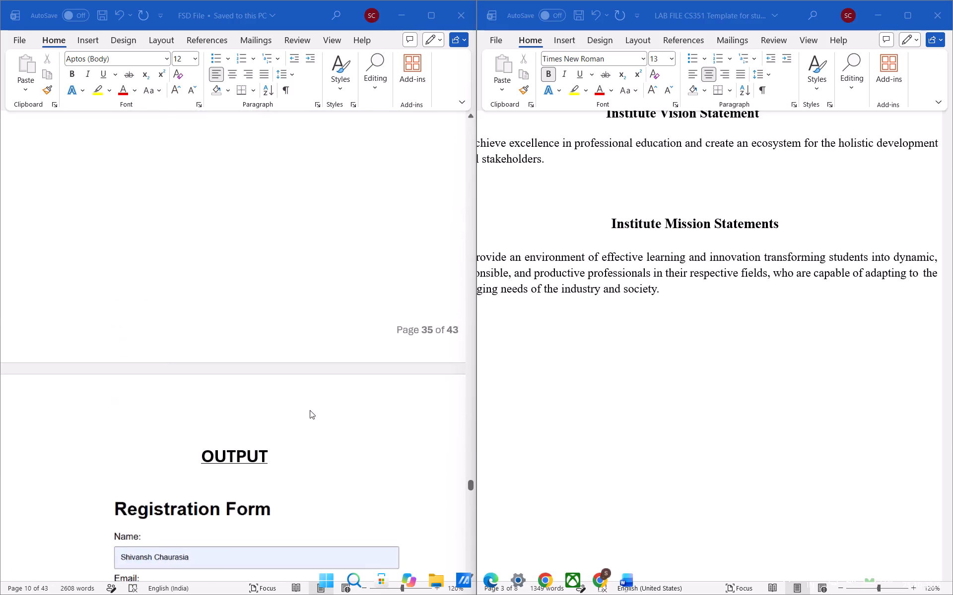
scroll(310, 410, up, 5)
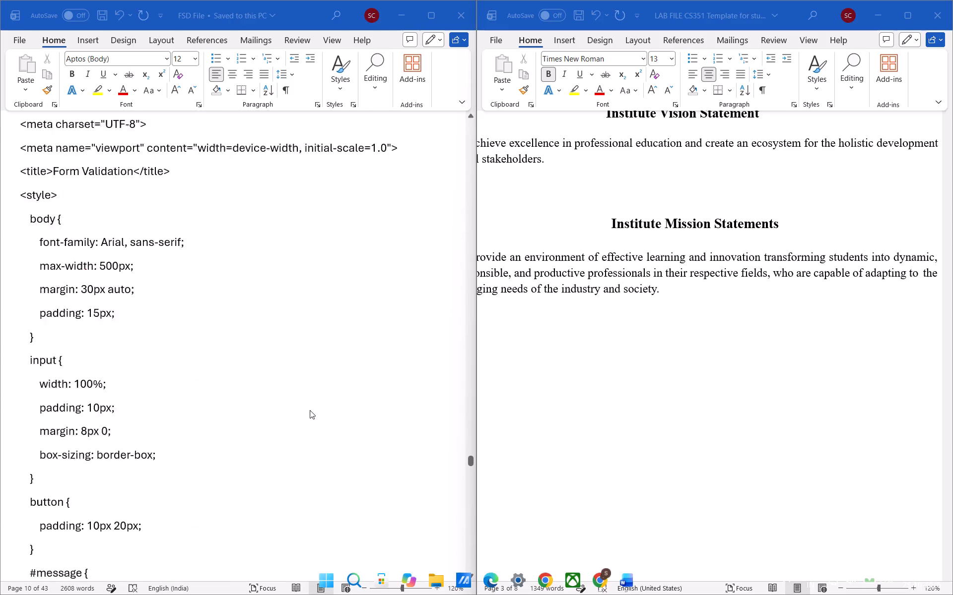
scroll(310, 410, up, 4)
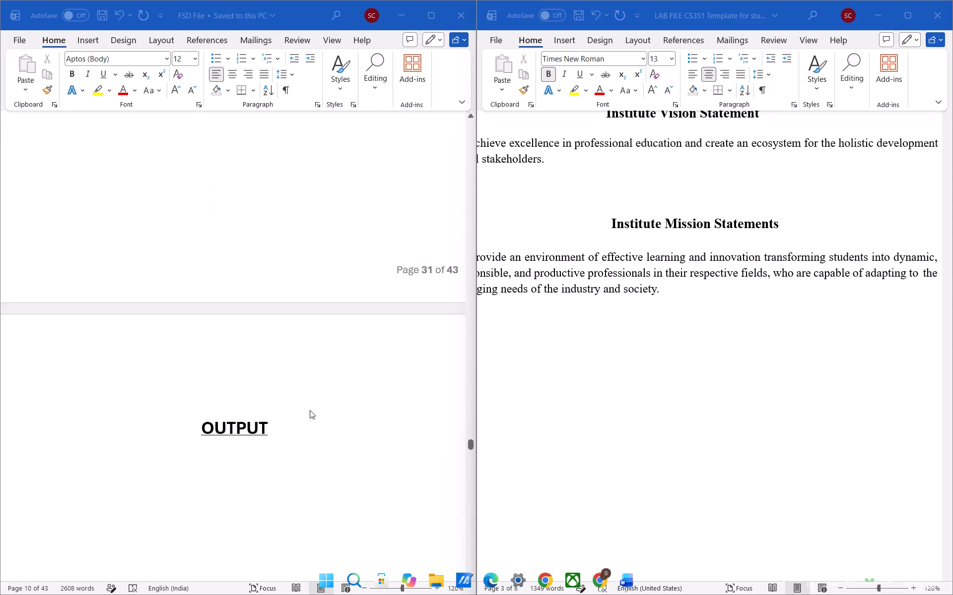
scroll(310, 410, up, 2)
scroll(310, 410, down, 3)
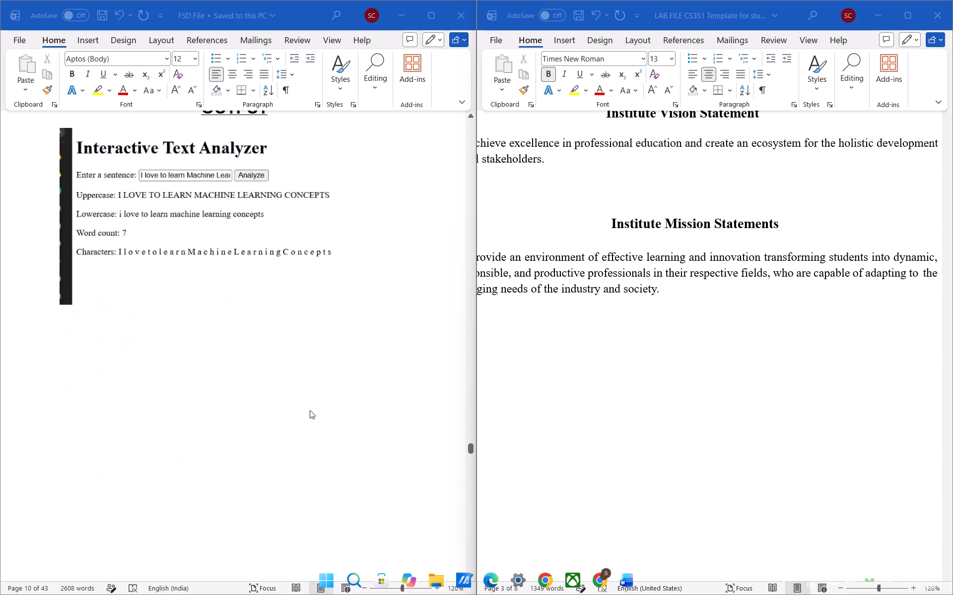
scroll(310, 410, up, 4)
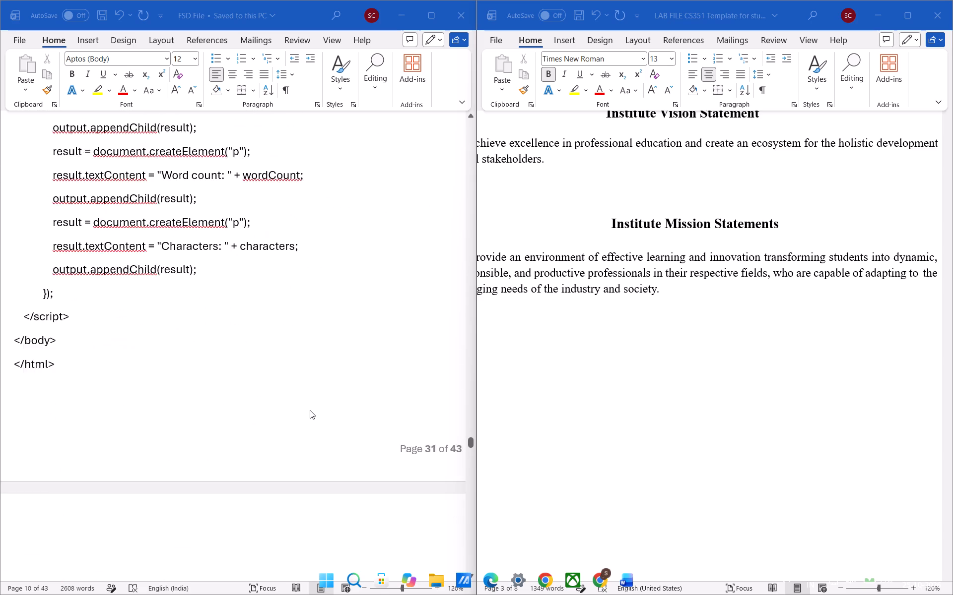
scroll(310, 410, up, 2)
scroll(310, 410, down, 3)
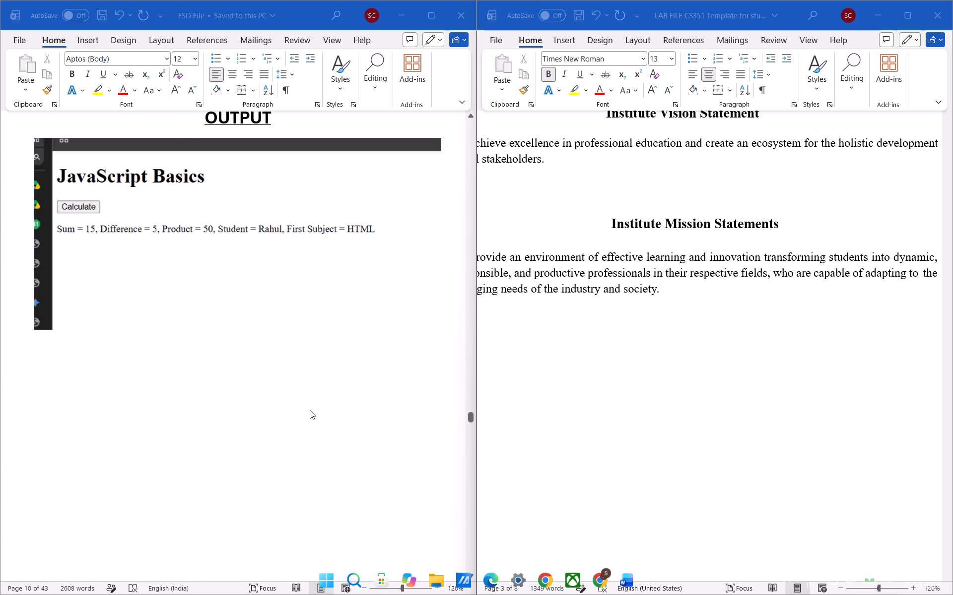
scroll(310, 410, up, 8)
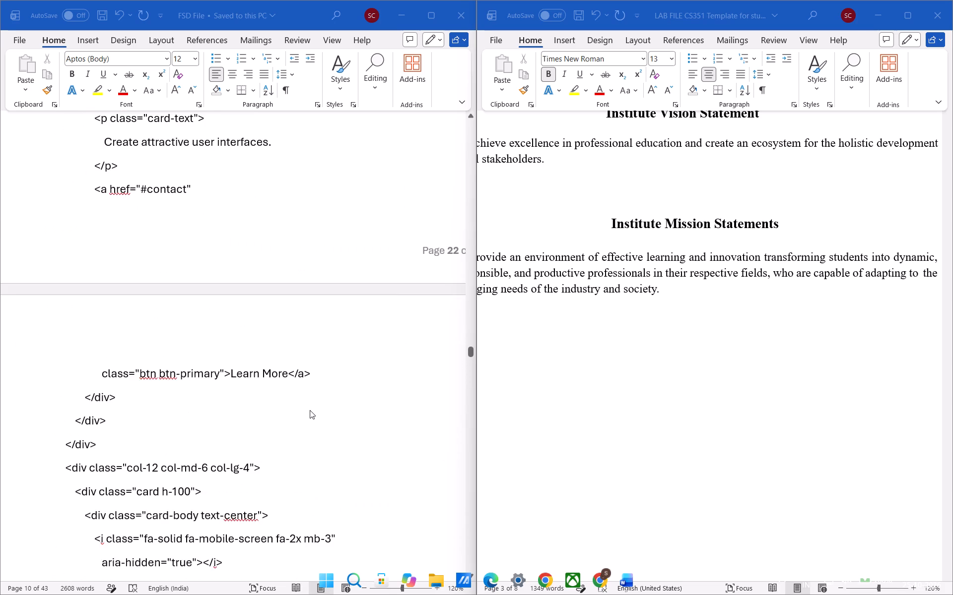
scroll(310, 410, up, 3)
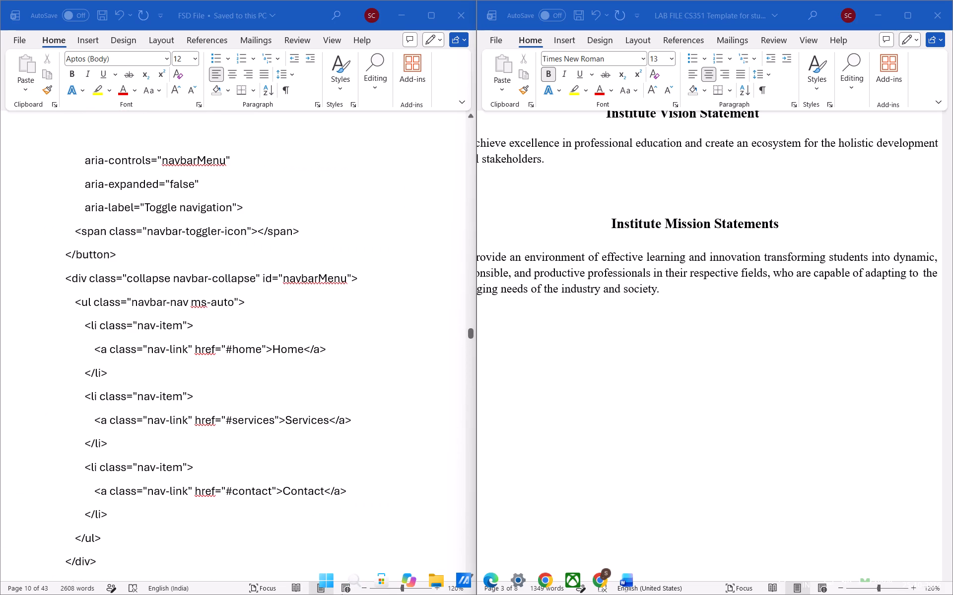
scroll(227, 486, up, 7)
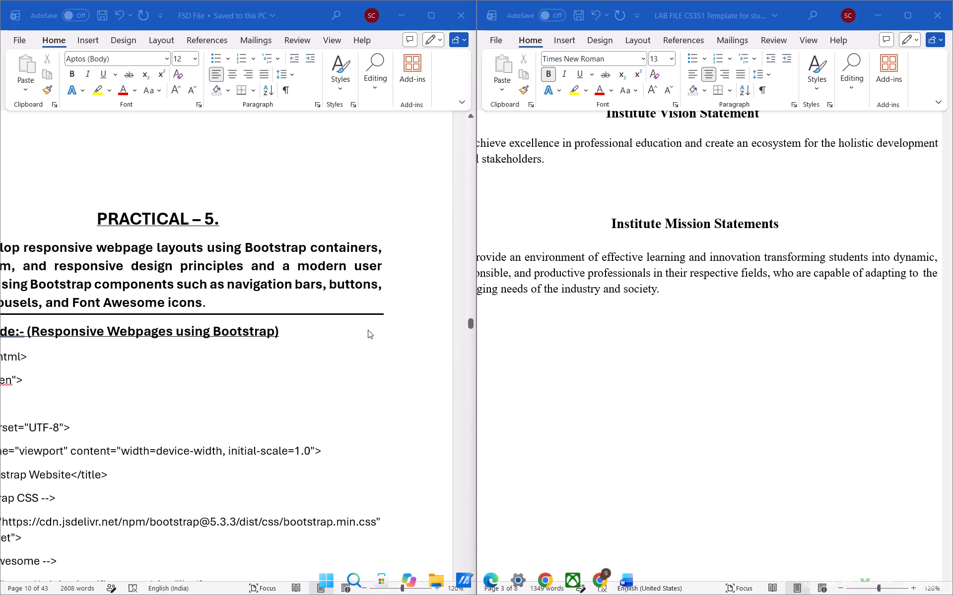
scroll(368, 330, right, 1)
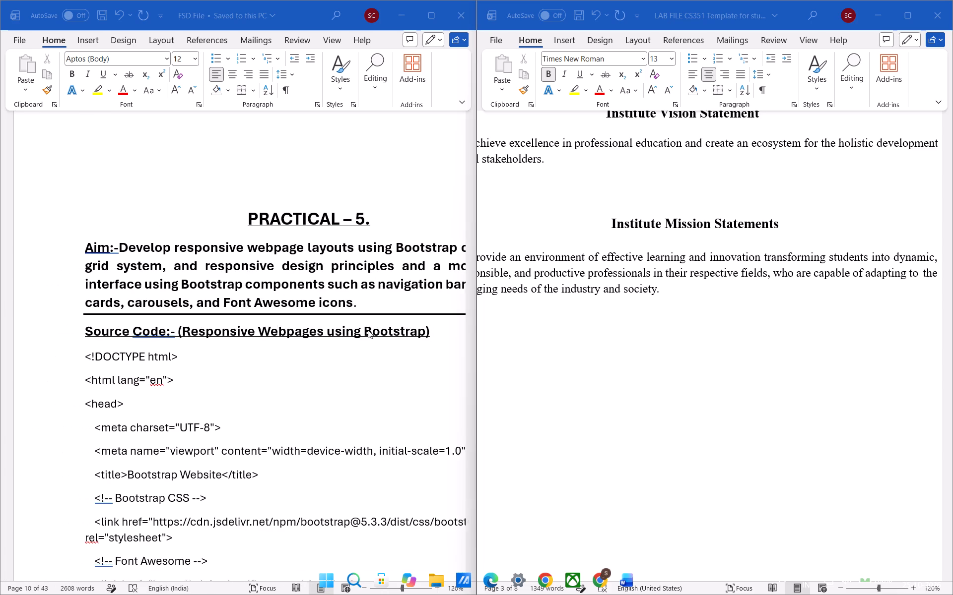
scroll(368, 330, right, 1)
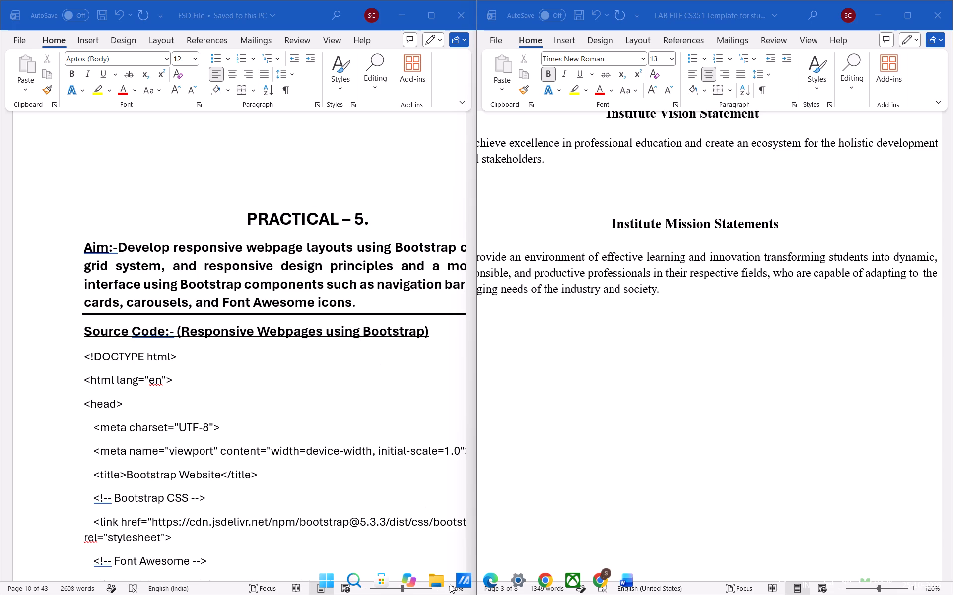
Open the Start menu.
click(321, 588)
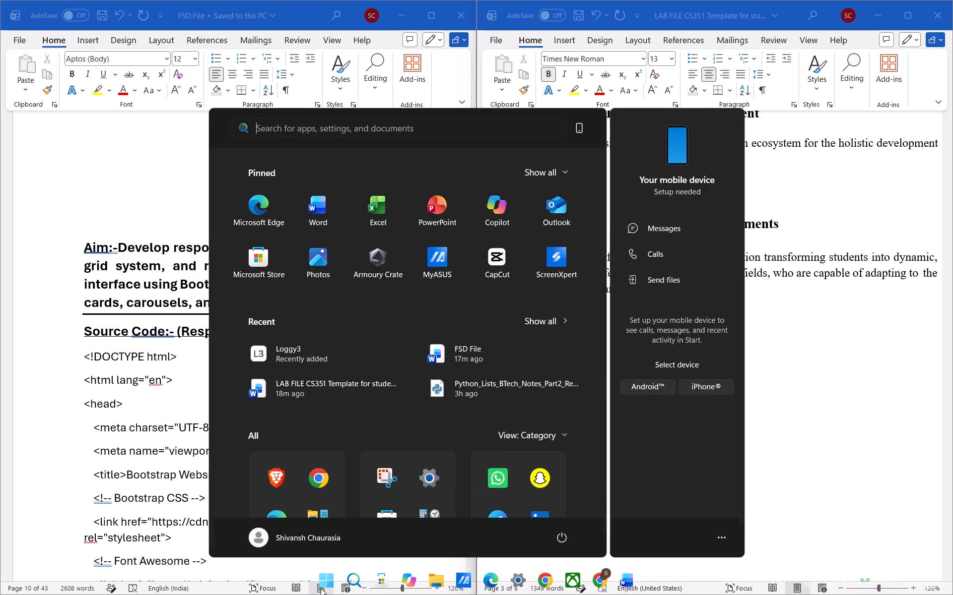